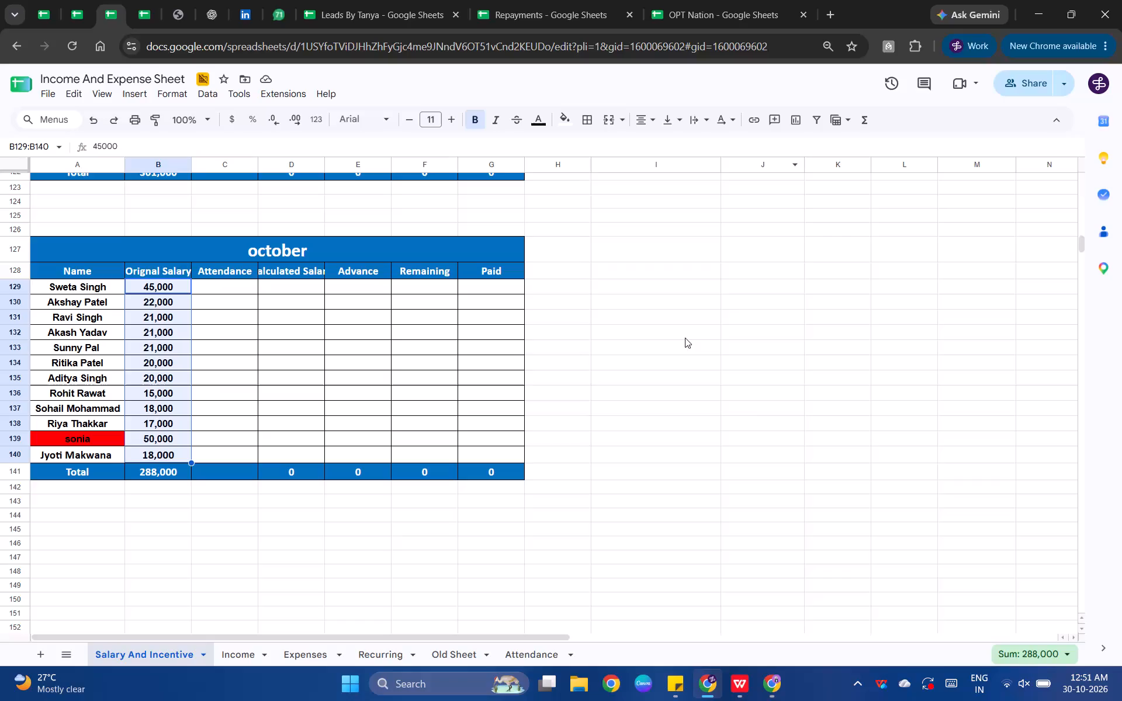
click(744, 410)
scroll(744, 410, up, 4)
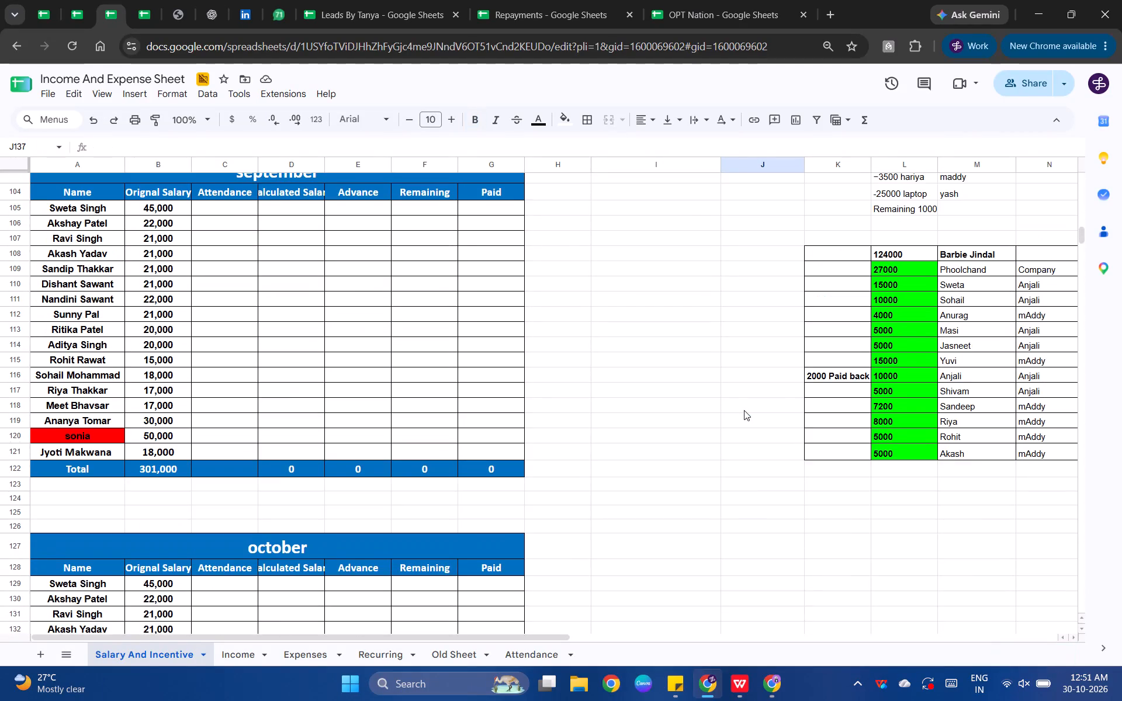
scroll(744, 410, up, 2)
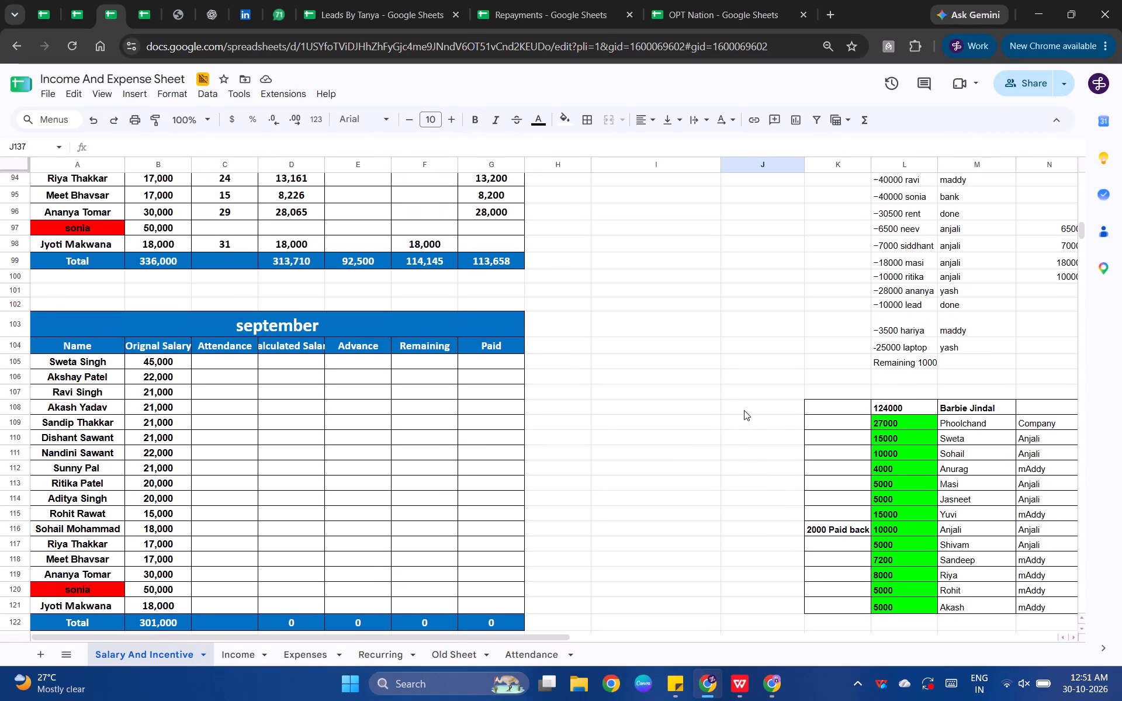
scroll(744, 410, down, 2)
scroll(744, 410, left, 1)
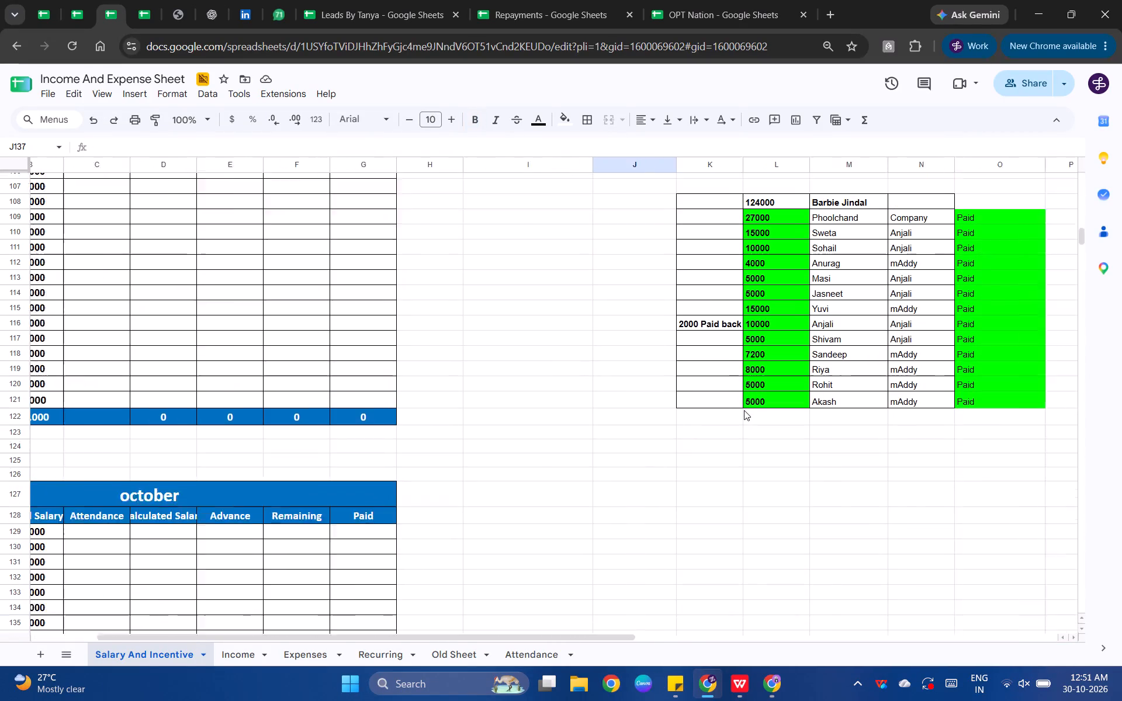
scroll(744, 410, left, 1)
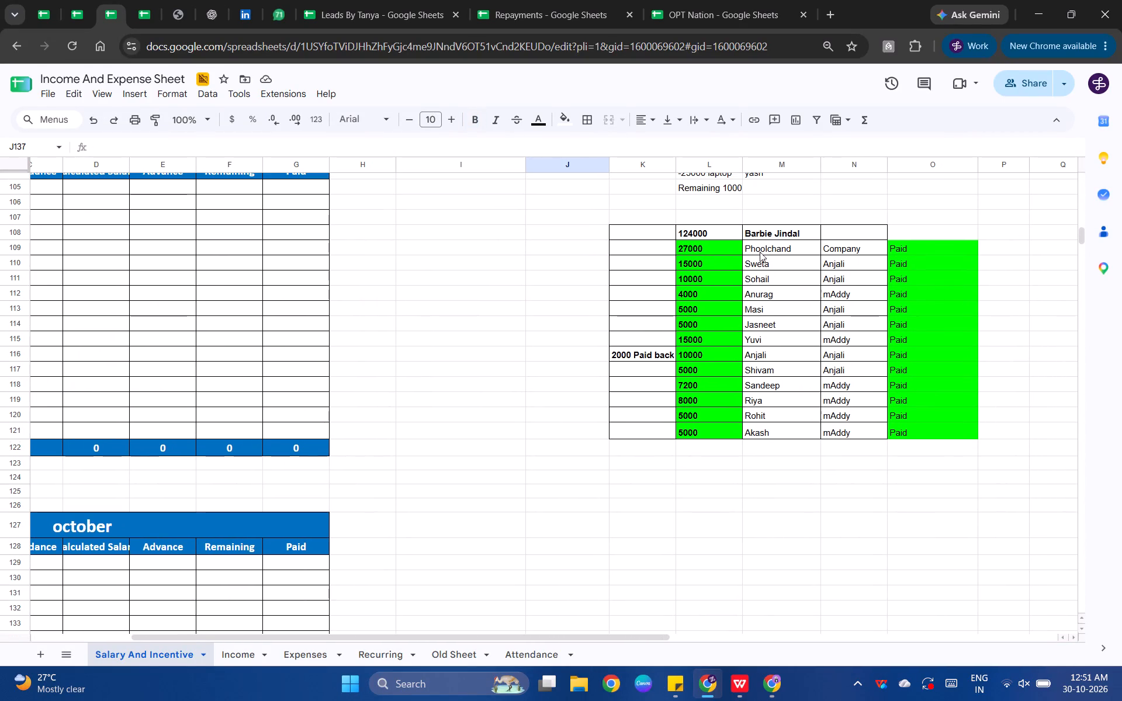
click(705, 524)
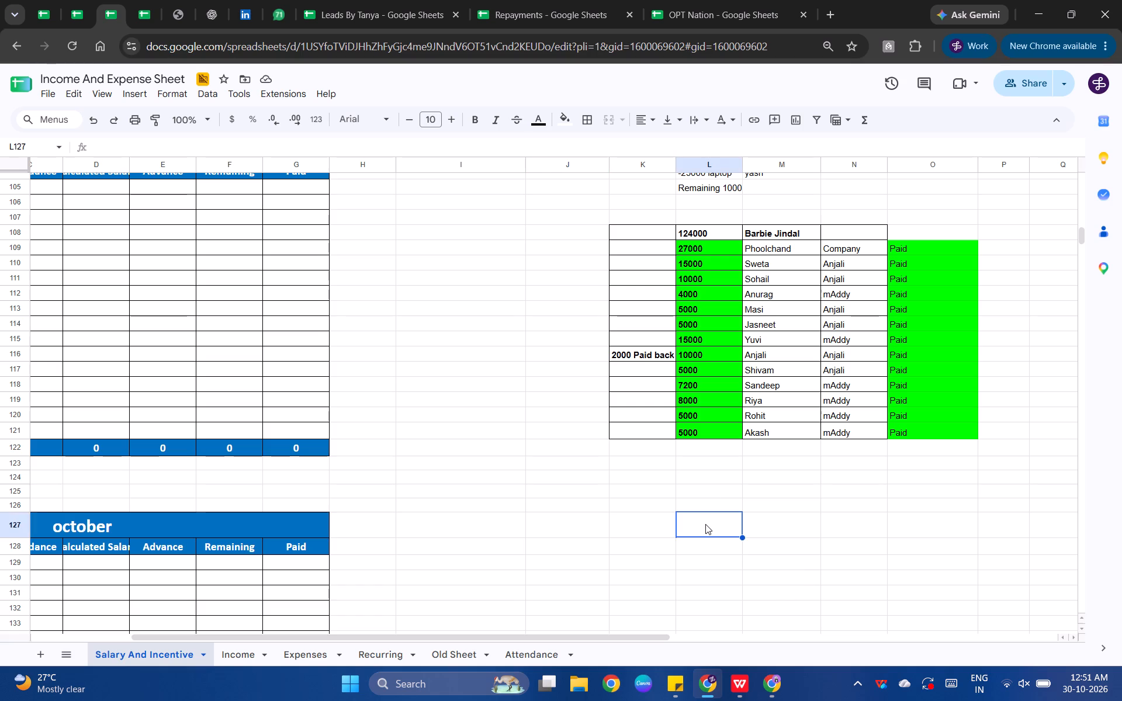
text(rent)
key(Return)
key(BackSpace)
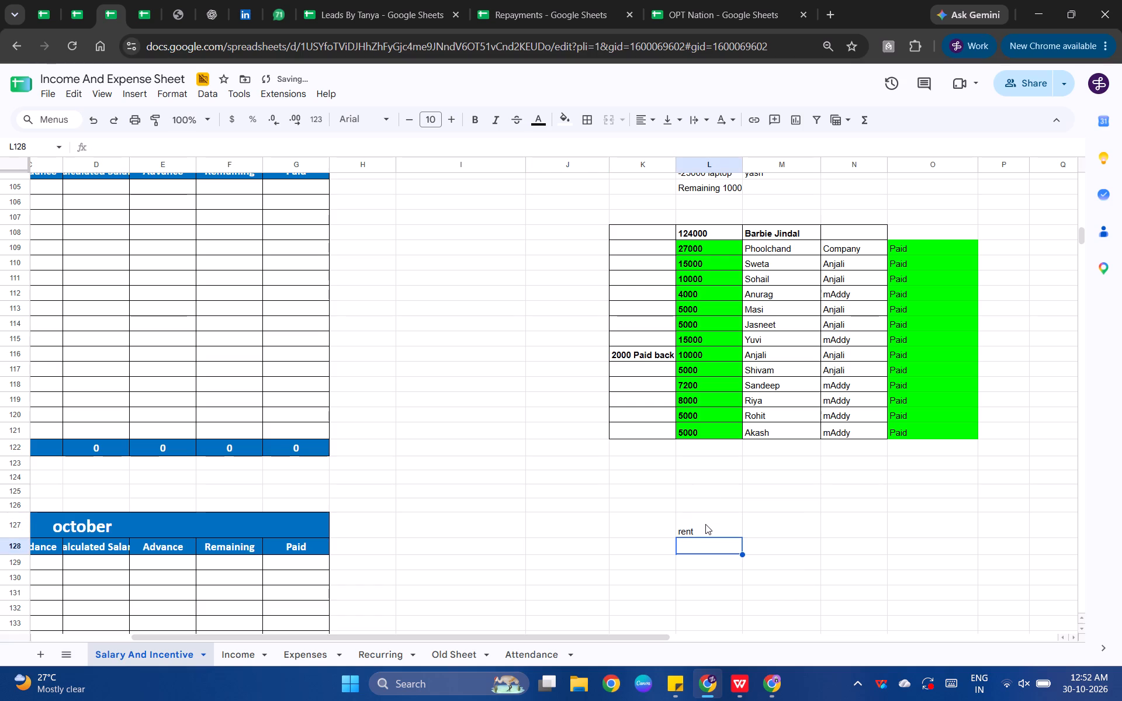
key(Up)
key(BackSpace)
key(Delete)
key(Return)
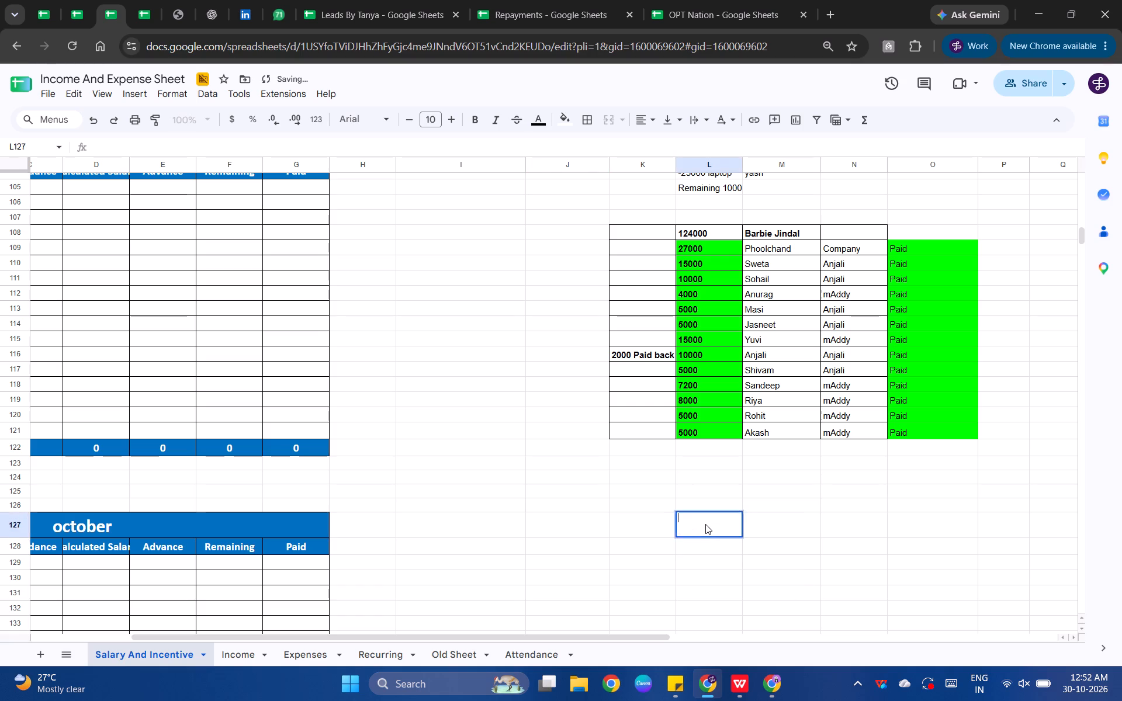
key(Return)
List rent, manan, sonia, laptop and sahil down column L beside the October table, in cells L128 to L132.
text(rent)
key(Return)
text(manan)
key(Return)
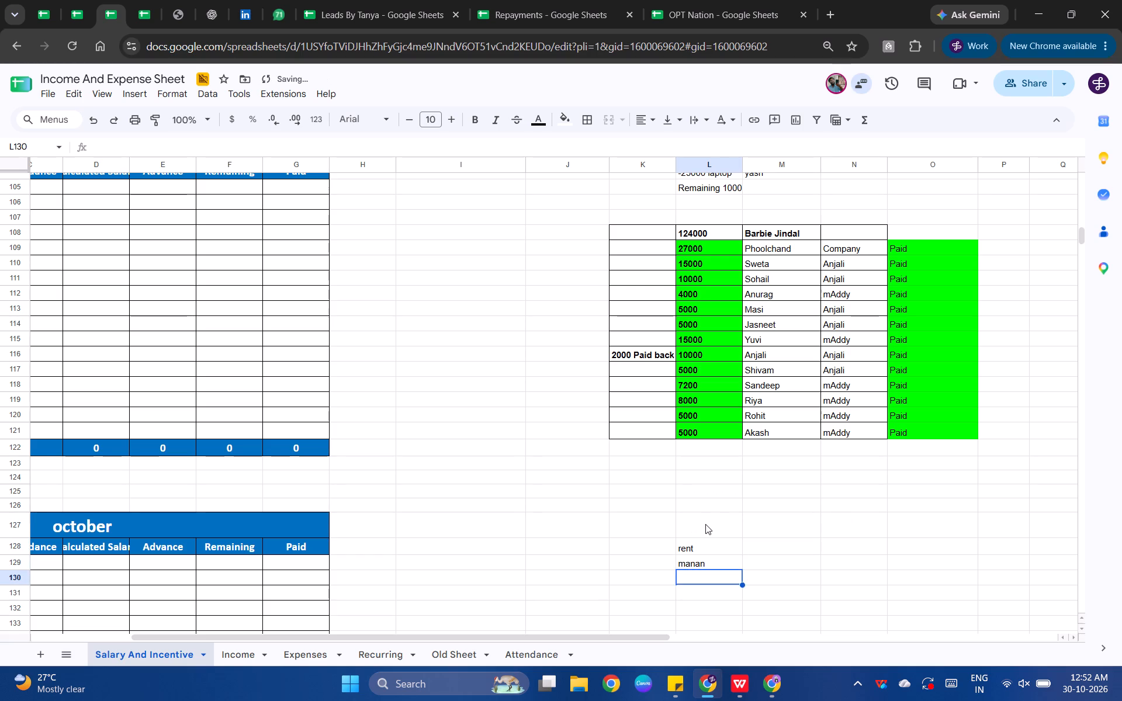
text(sonia)
key(Return)
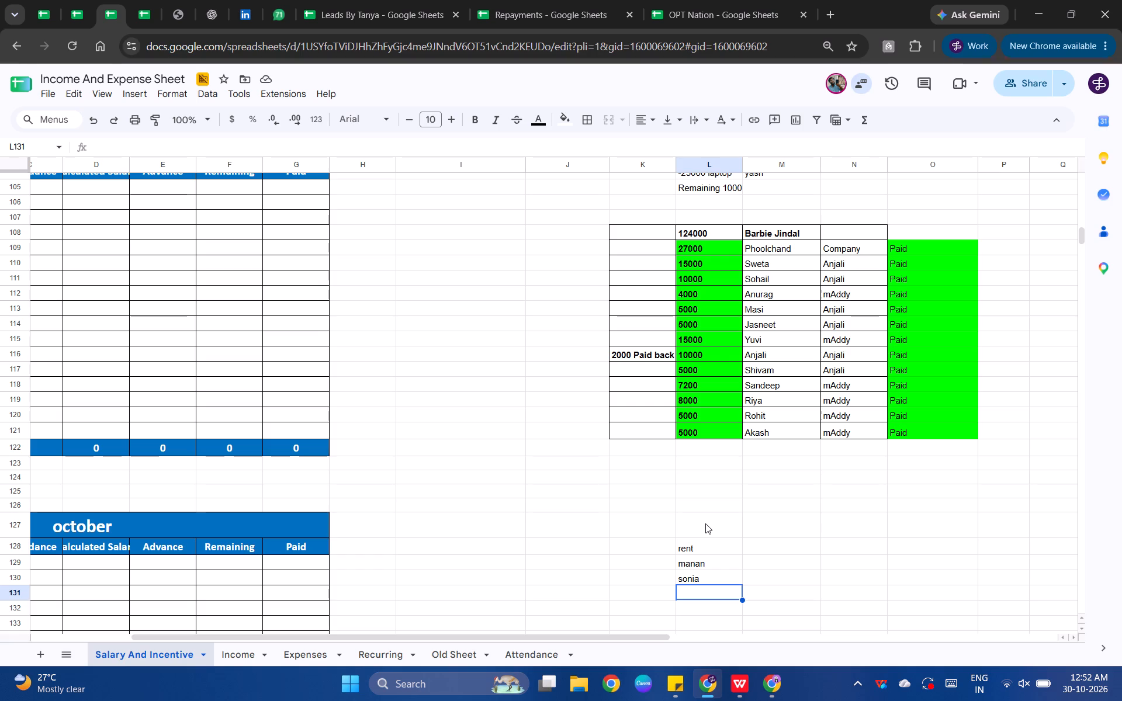
text(laptop)
key(Return)
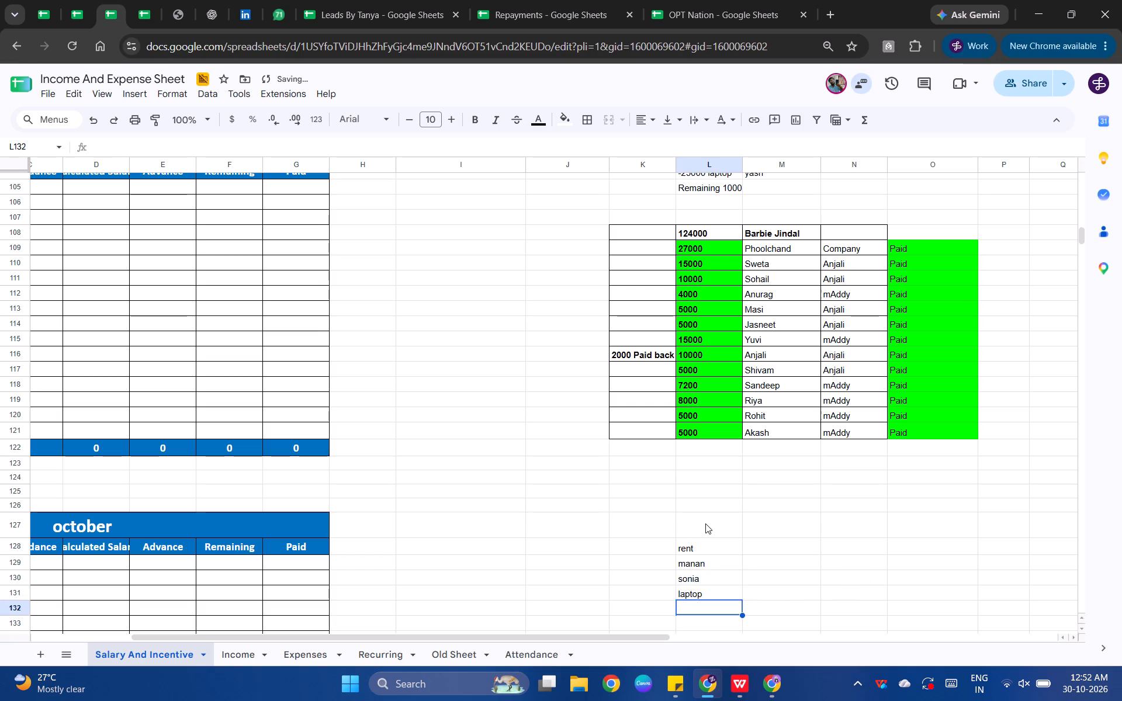
text(sa)
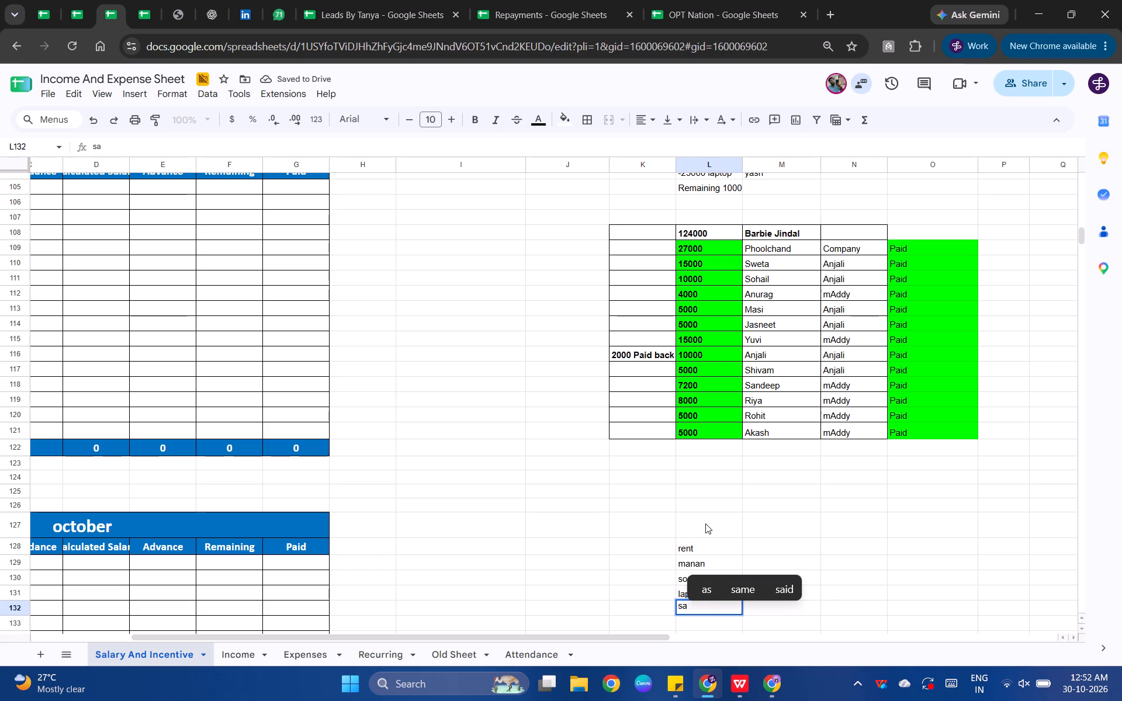
text(hil)
key(Return)
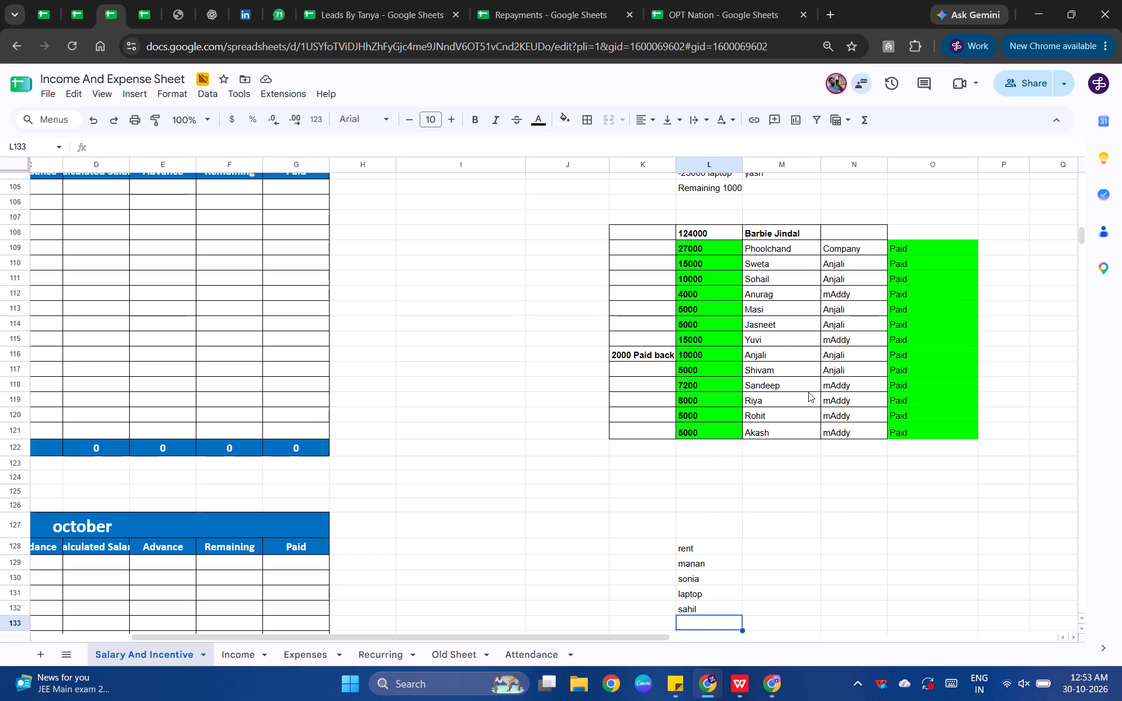
Continue the column L list with kavan, pranav, dishant, nandini and akash in cells L133 to L137.
scroll(735, 553, down, 1)
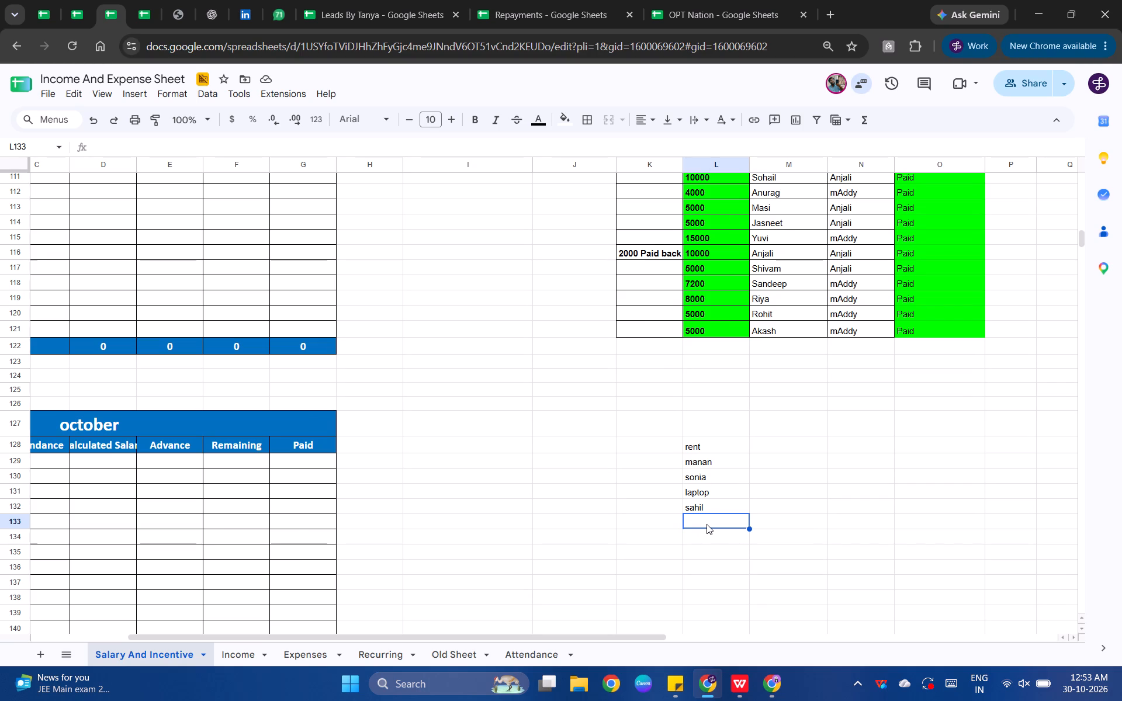
text(kavan)
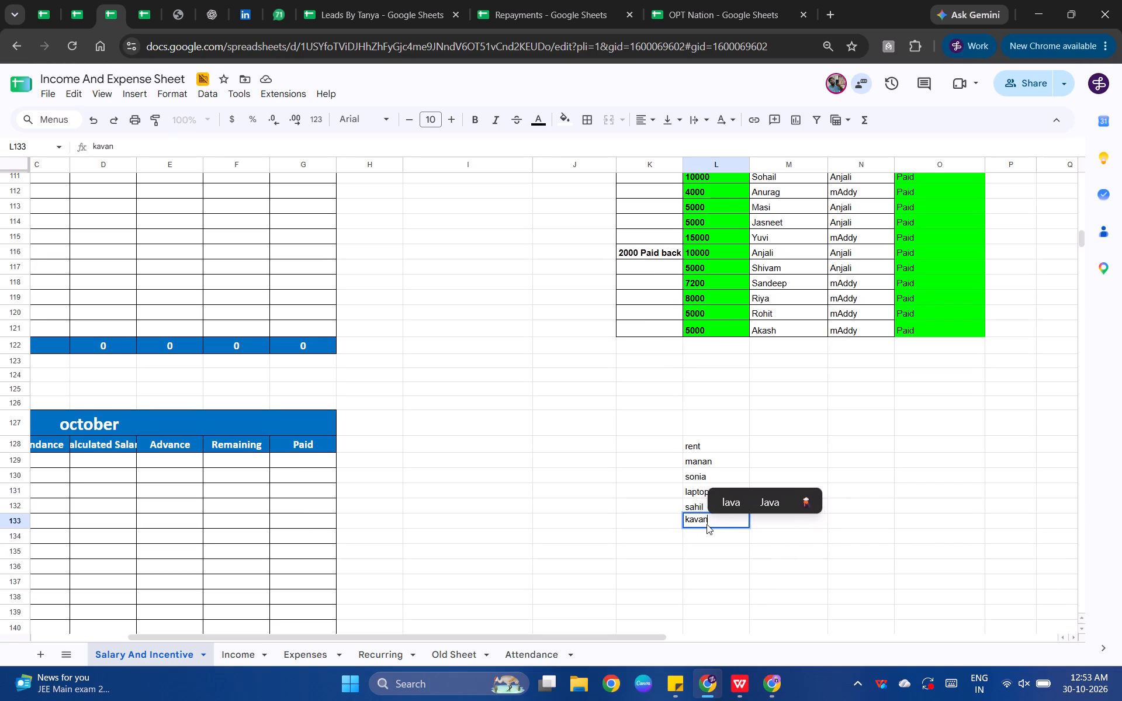
key(Return)
text(pranav)
key(Return)
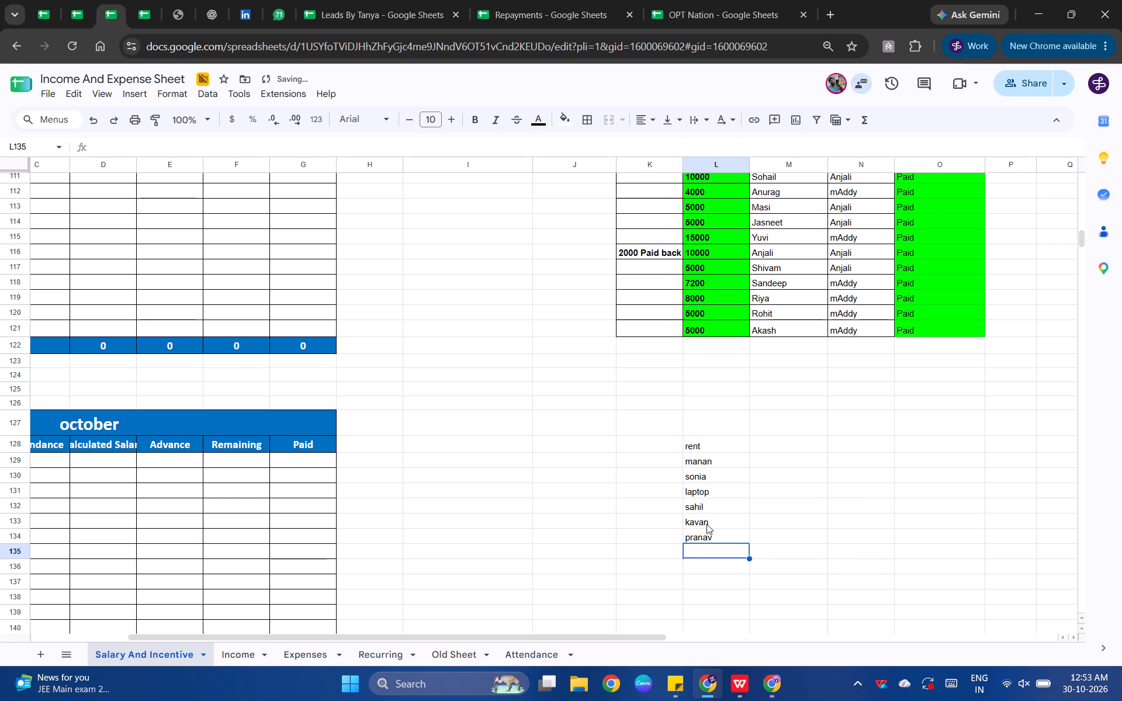
text(dishant)
key(Return)
text(nandini)
key(Return)
text(akash)
key(Return)
Add akshay, ravi, rohit, sunny and ritika to the list in cells L138 to L142.
text(akshay)
key(Return)
text(ravi)
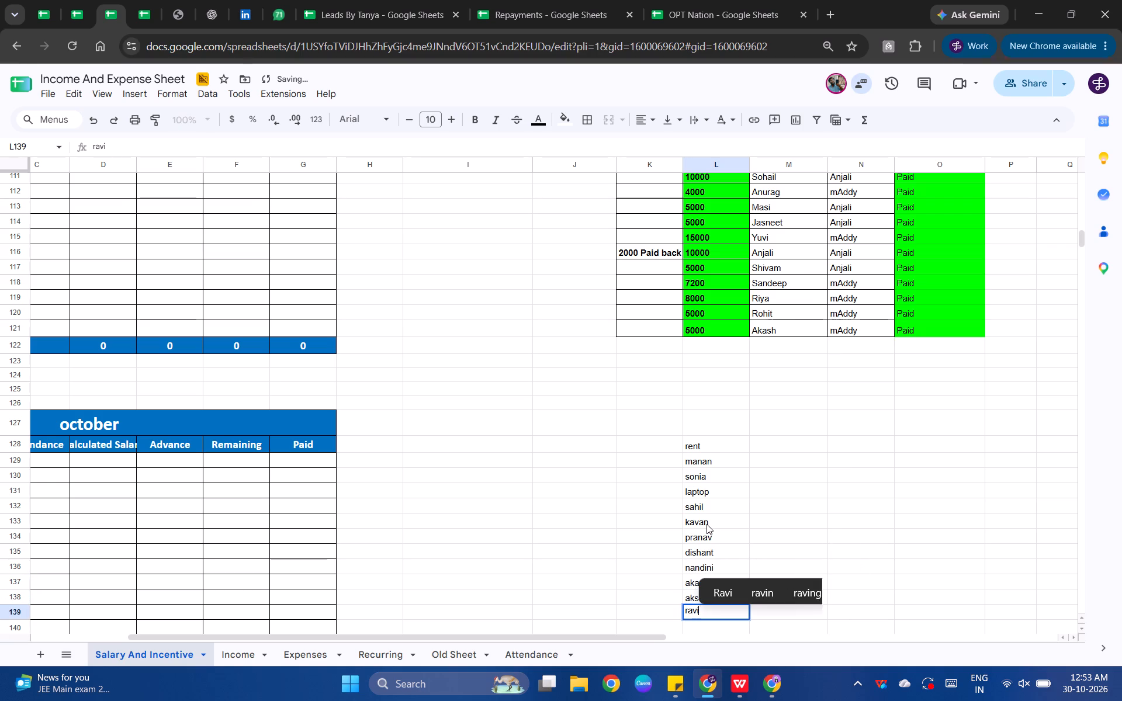
key(Return)
text(rohit)
key(Return)
text(sunny)
key(Return)
text(ritika)
key(Return)
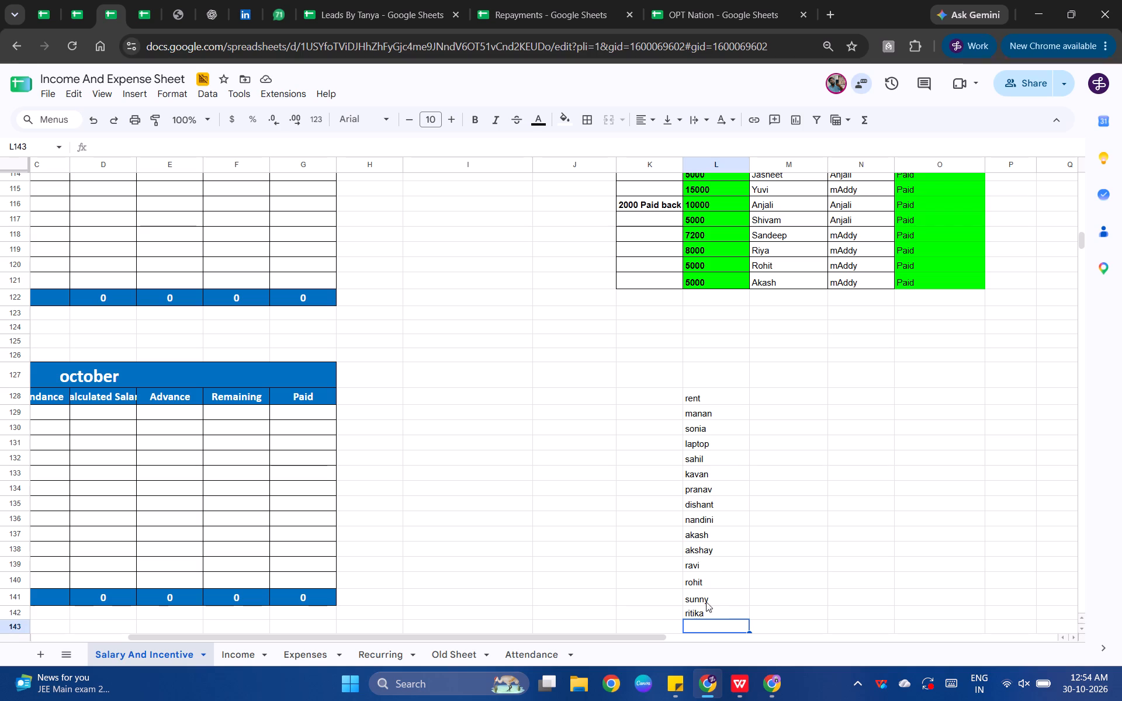
Add the entry "riya (current)" to the list in cell L143.
text(riya)
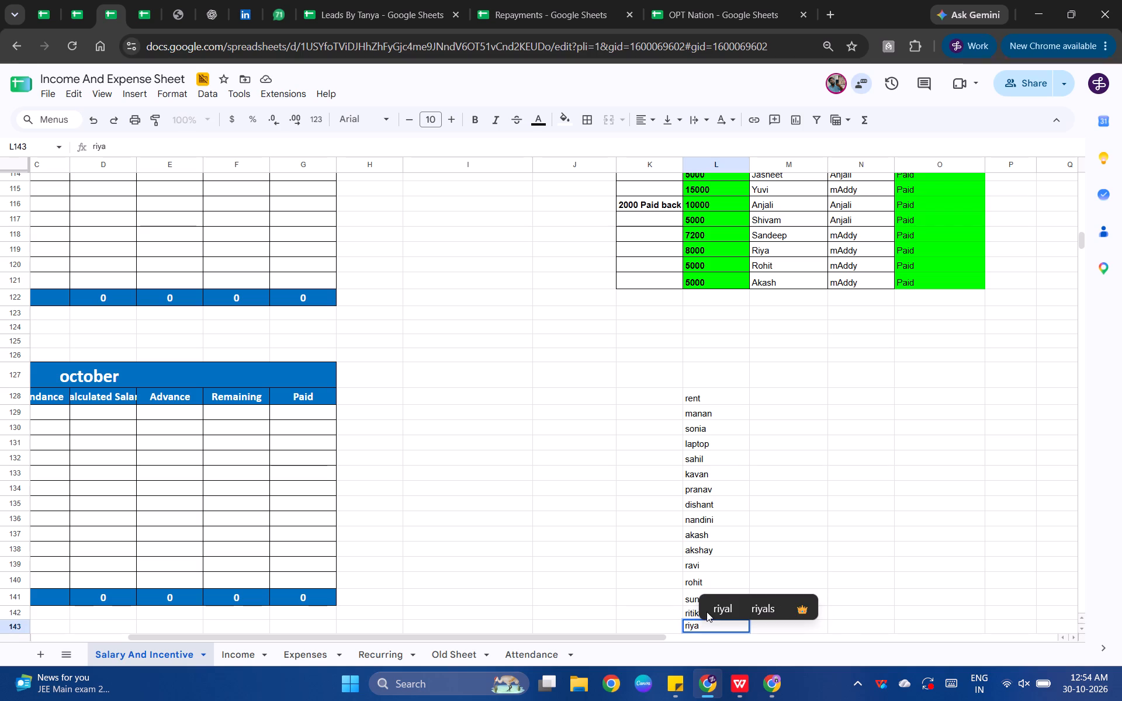
key(Return)
click(704, 624)
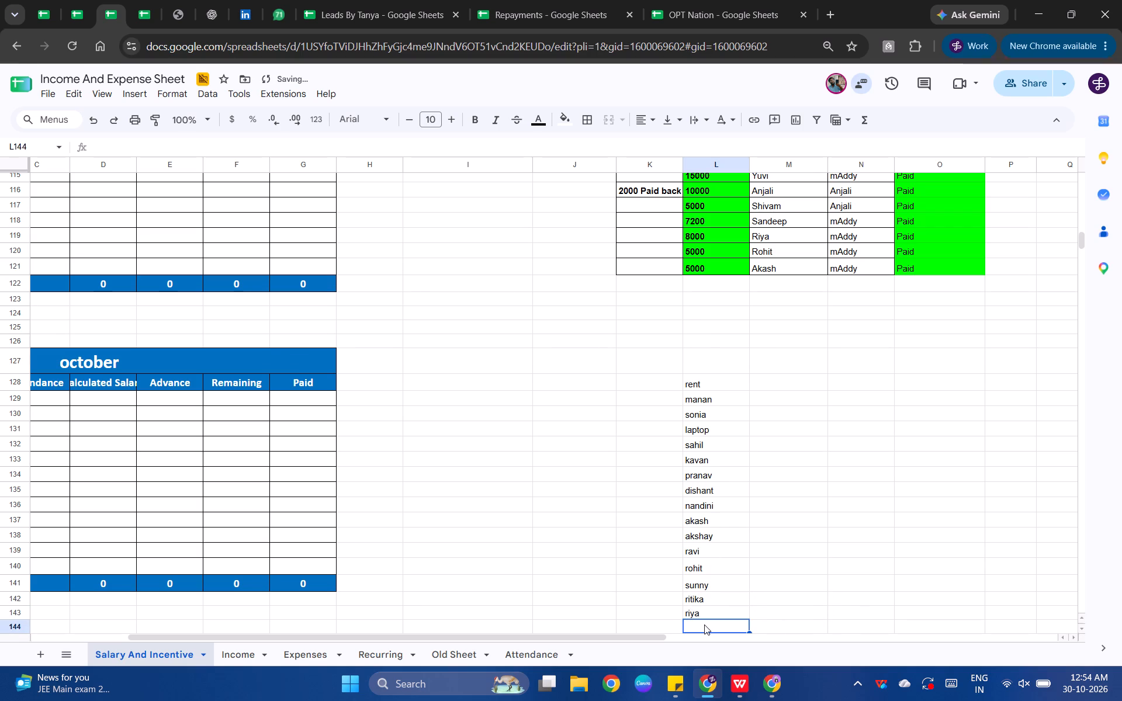
click(702, 616)
text(riya)
key(space)
text((current)
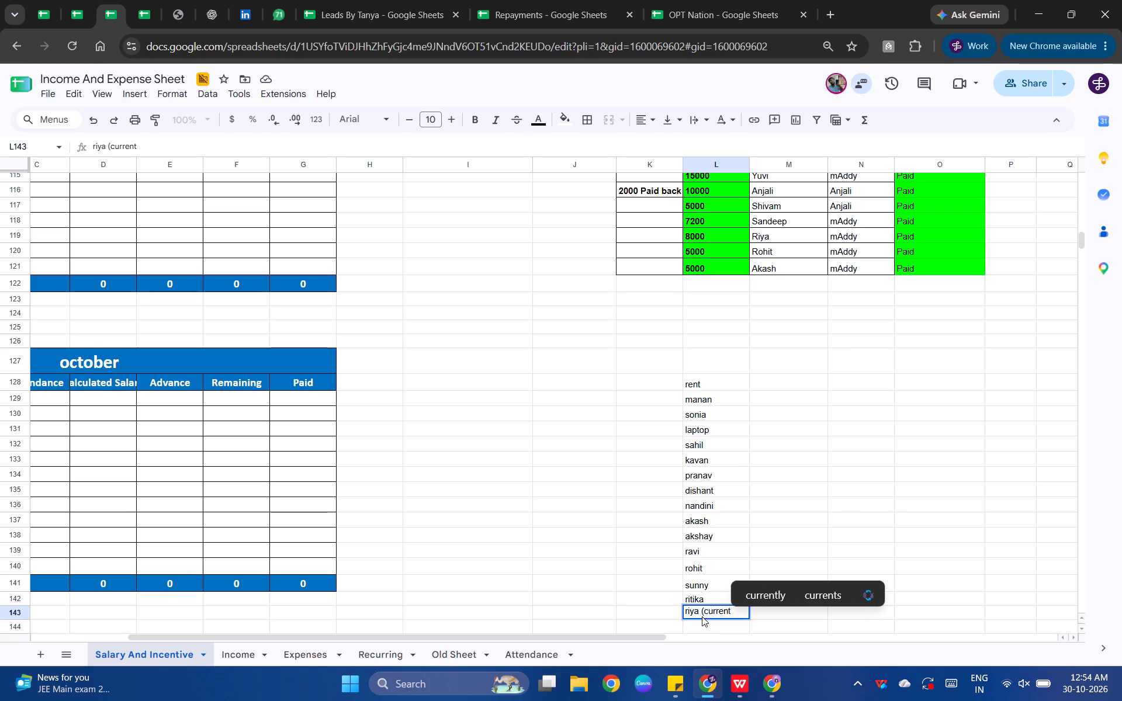
key(shift+parenright)
key(Return)
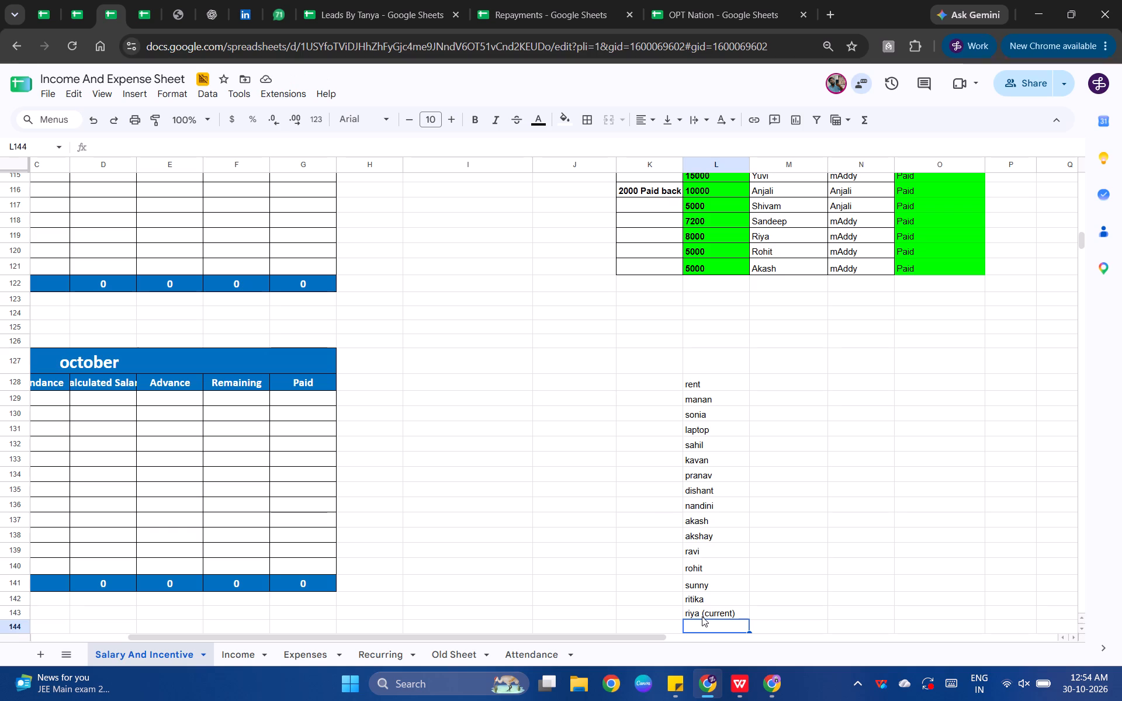
Add ansh and shivam to the list in cells L144 and L145.
scroll(702, 616, right, 1)
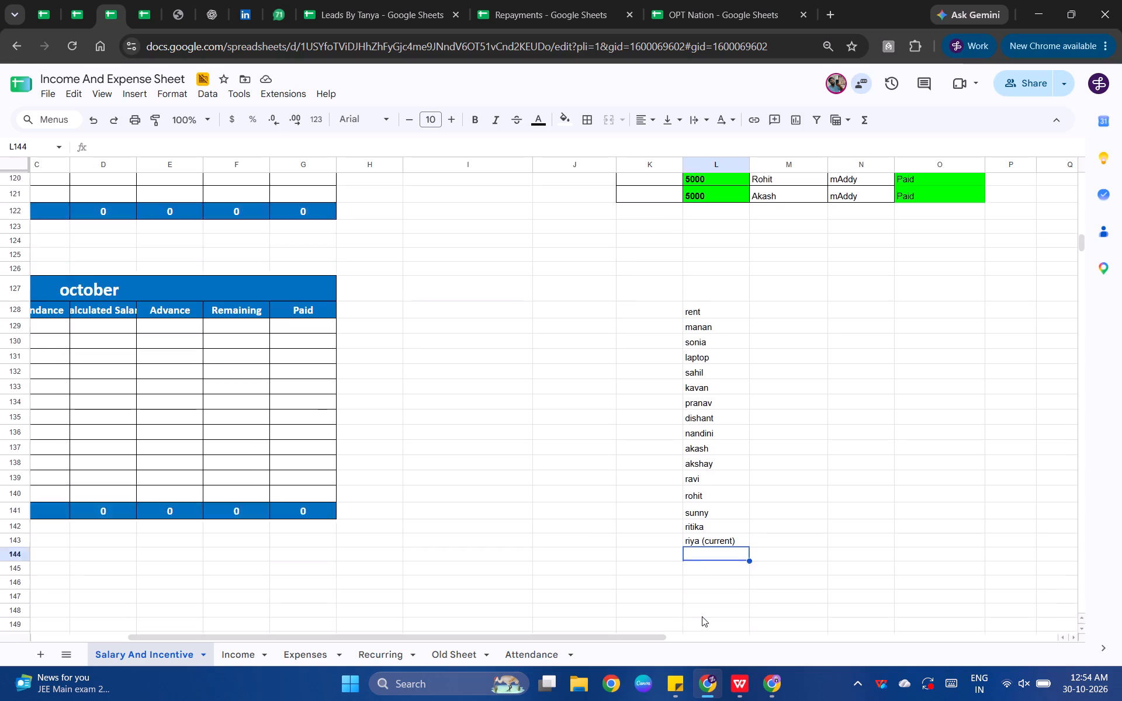
scroll(702, 616, right, 1)
scroll(702, 616, up, 1)
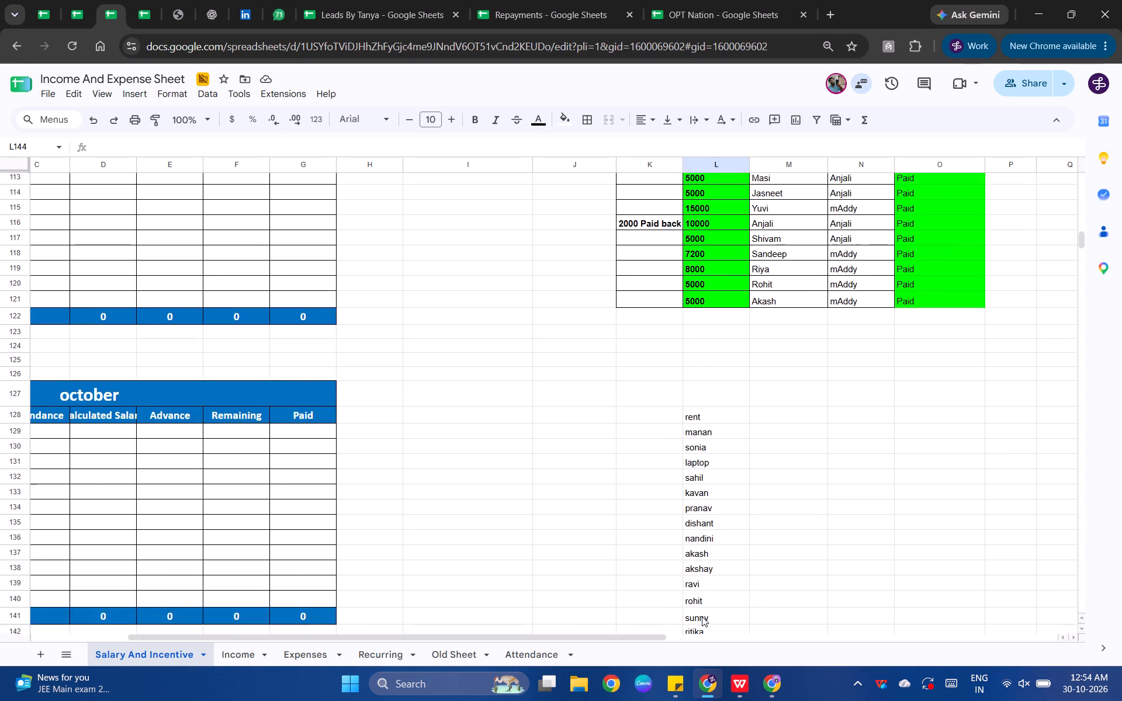
scroll(702, 616, up, 1)
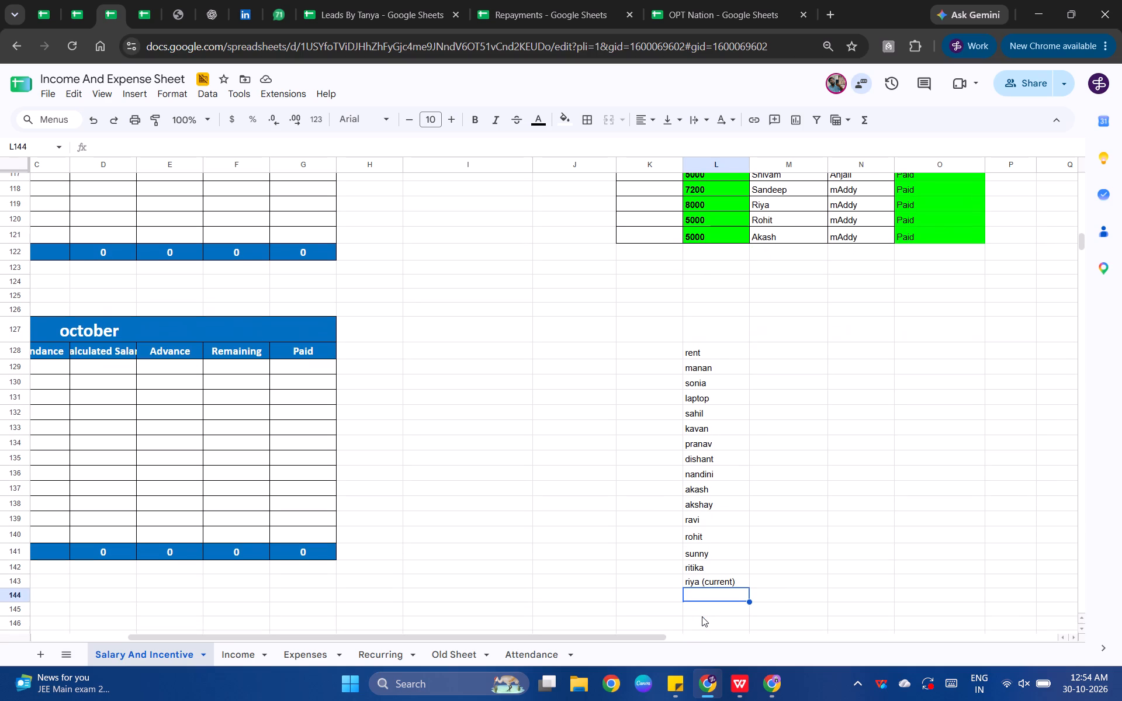
text(ansh)
key(Return)
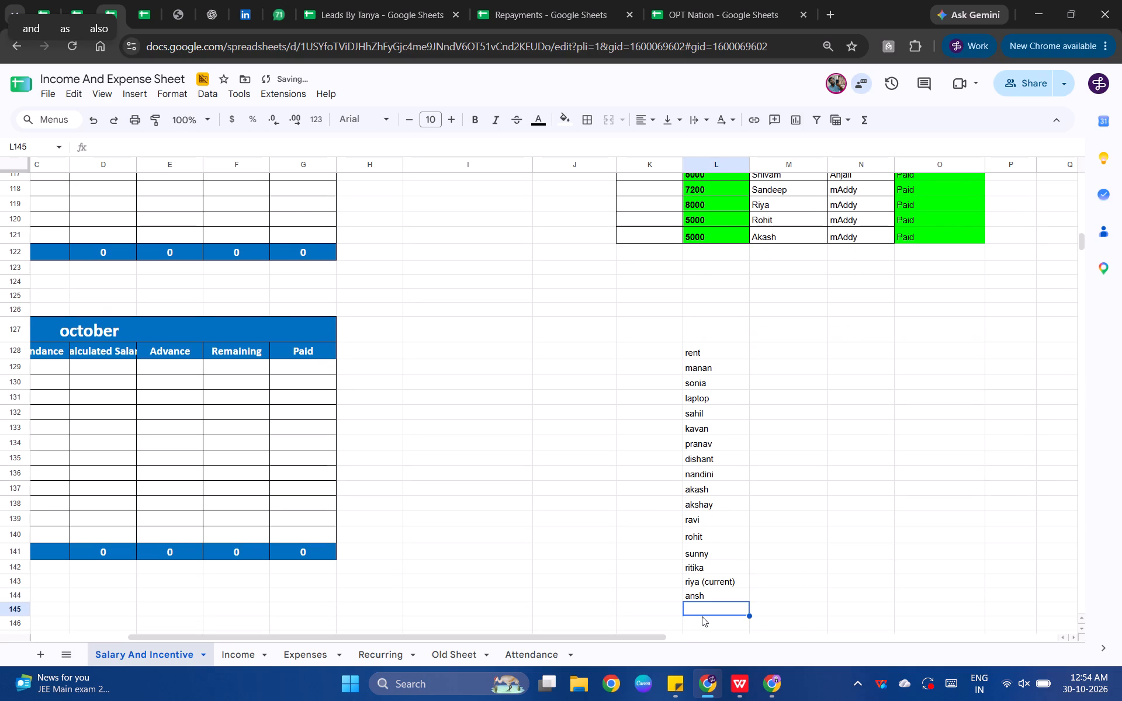
scroll(702, 616, down, 1)
text(shivam)
key(Return)
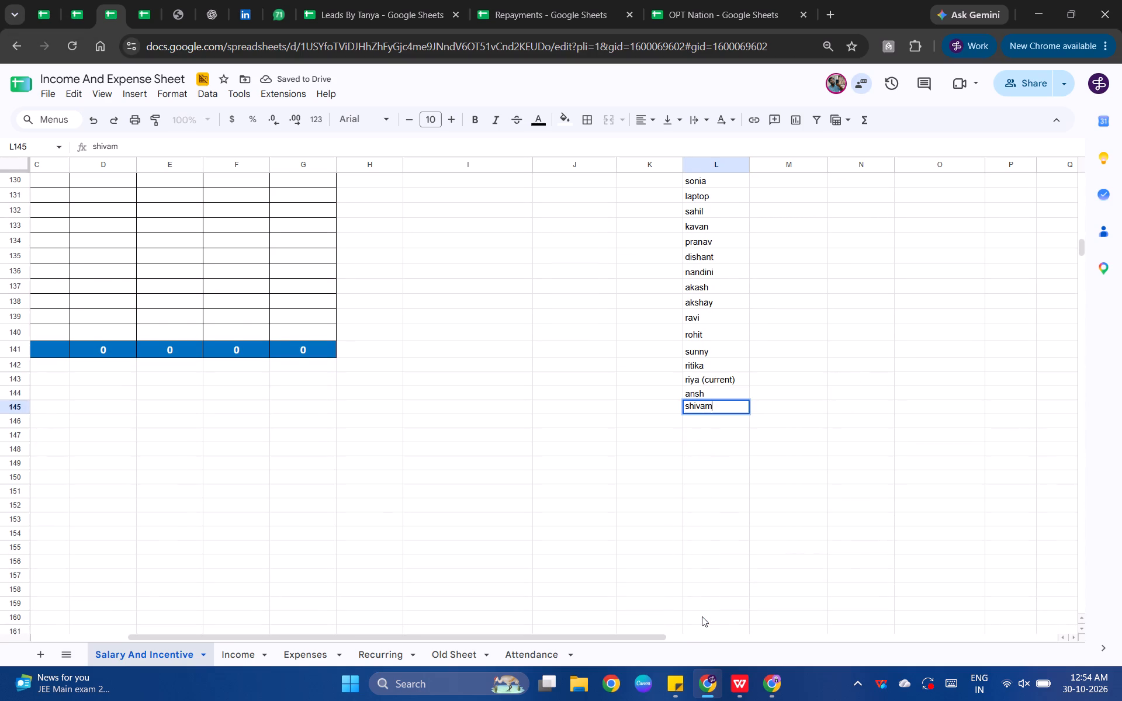
Add sweta and aditya to the list in cells L146 and L147.
scroll(702, 616, up, 3)
scroll(700, 621, down, 1)
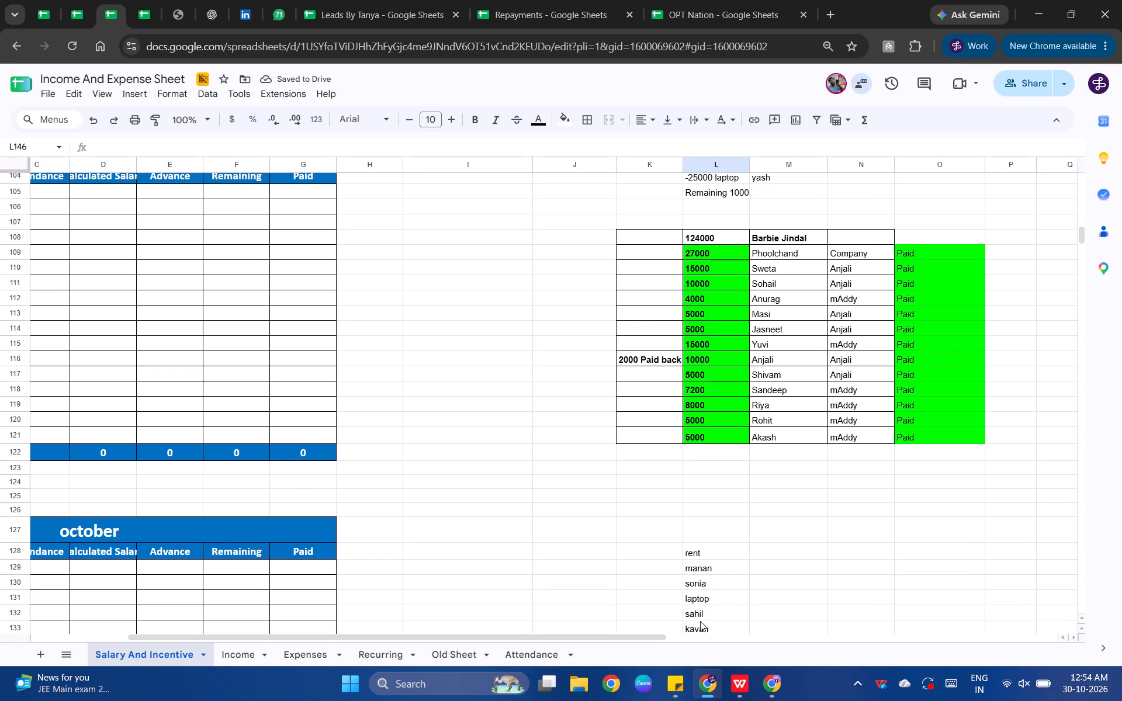
scroll(700, 621, down, 1)
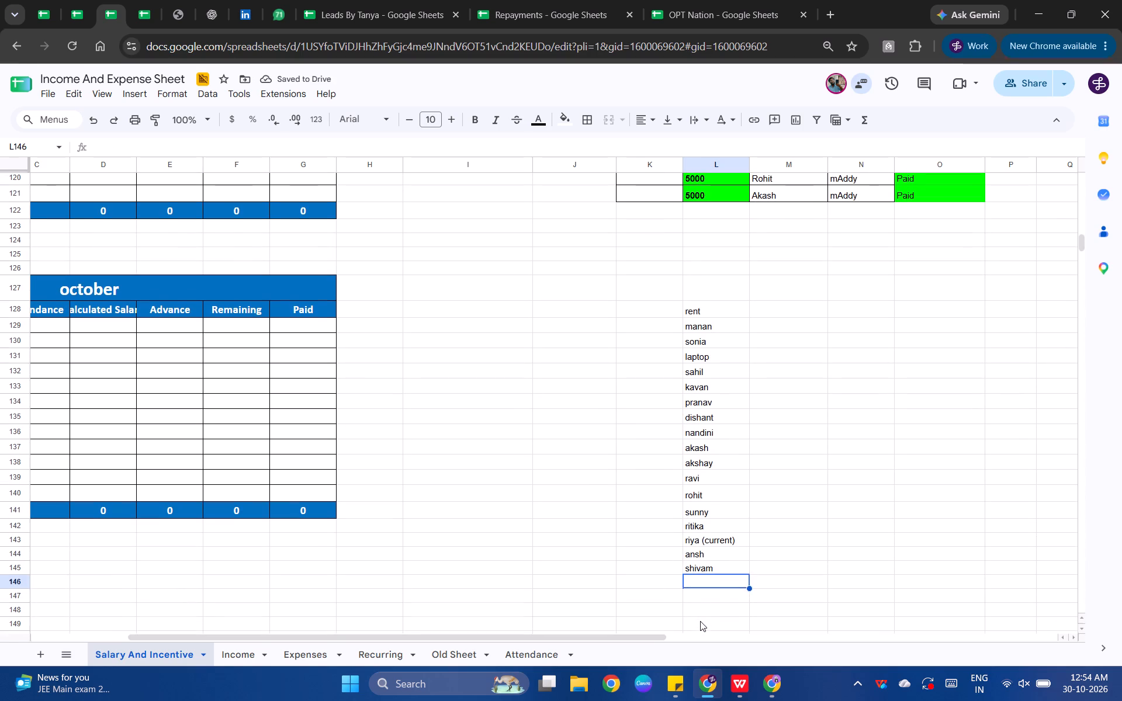
text(sweta)
key(Return)
text(aditya)
key(Return)
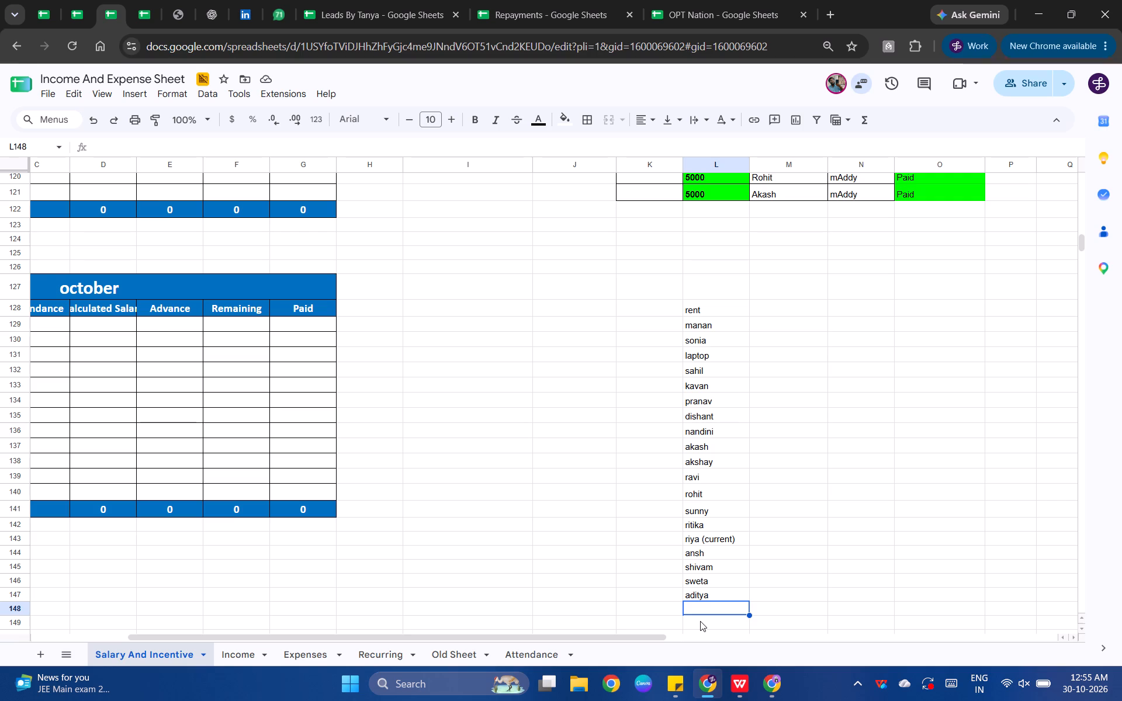
Add "cloud companion" to the list in cell L148.
scroll(700, 621, right, 6)
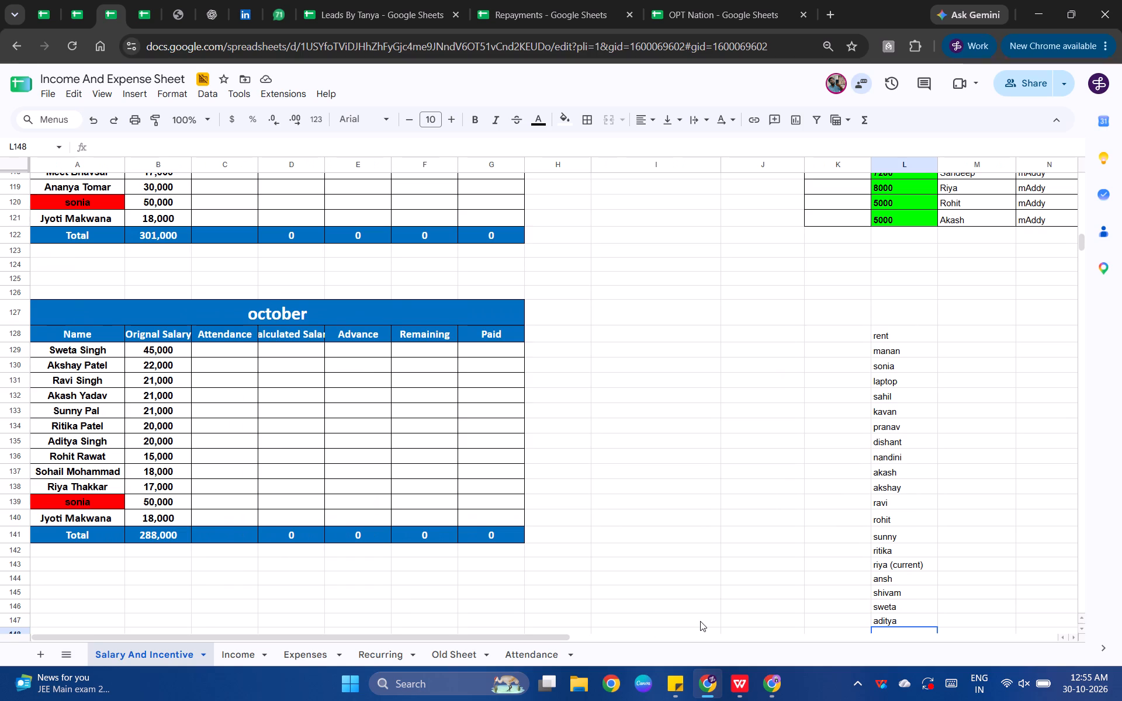
scroll(700, 621, down, 1)
scroll(700, 621, up, 4)
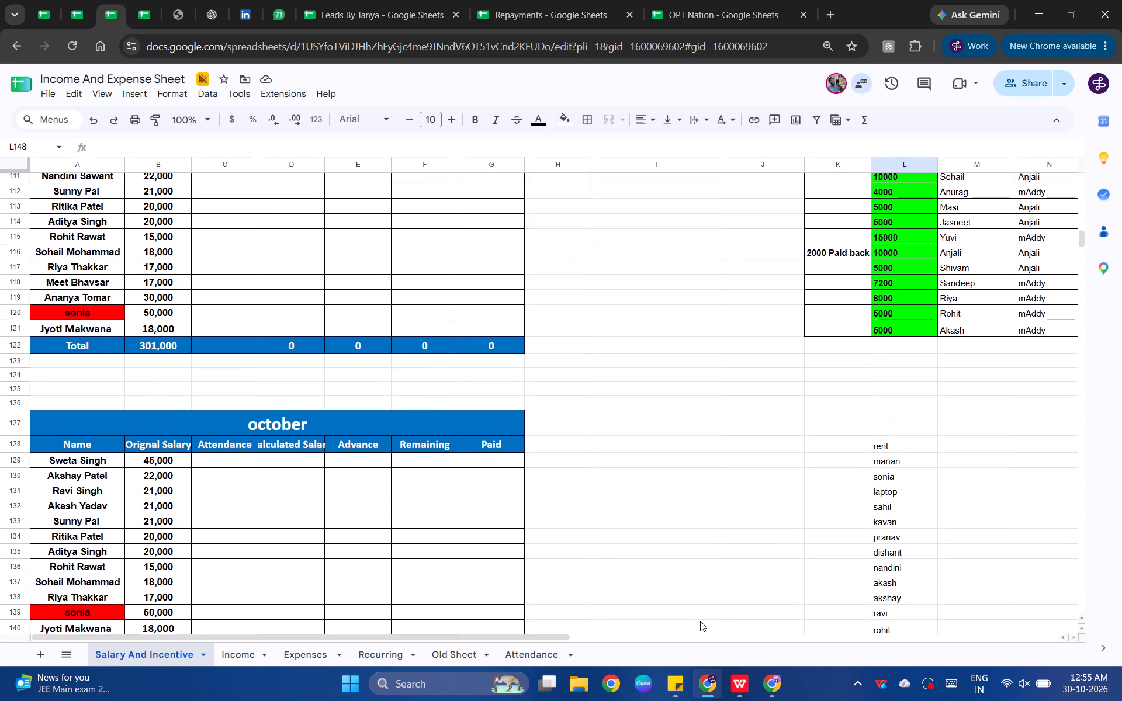
scroll(700, 621, down, 2)
text(cloud companion)
key(Return)
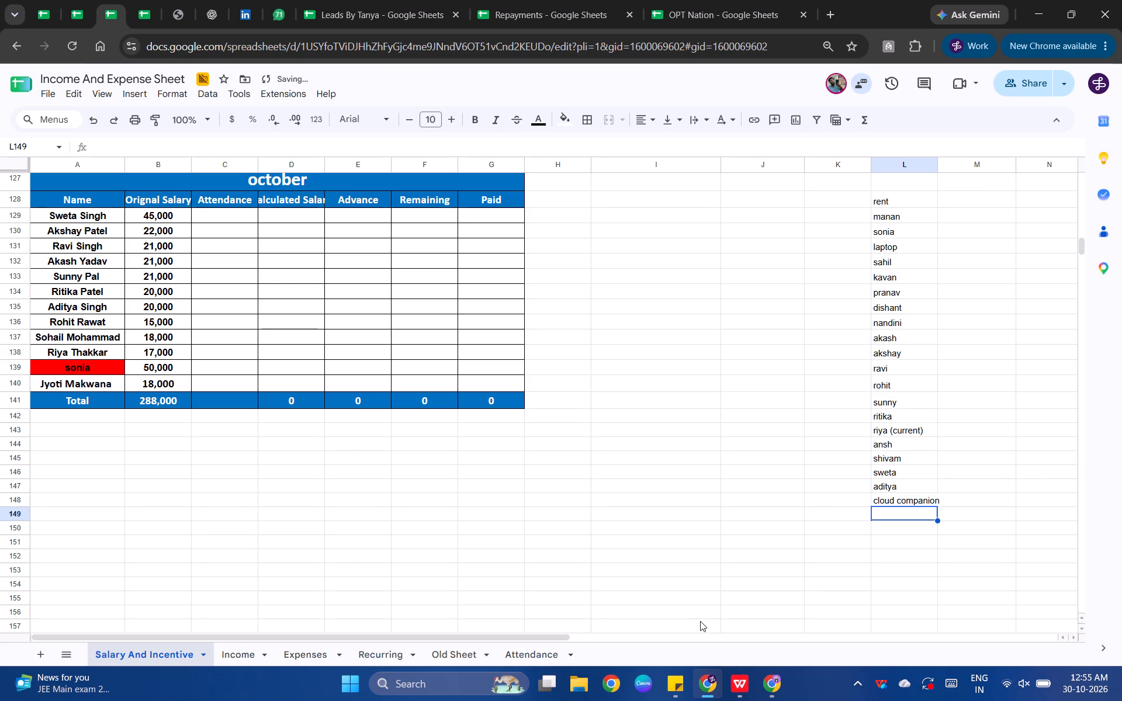
Check the earlier months' tables for missing payees and add "jyoti masi" to the list in cell L149.
scroll(700, 621, up, 5)
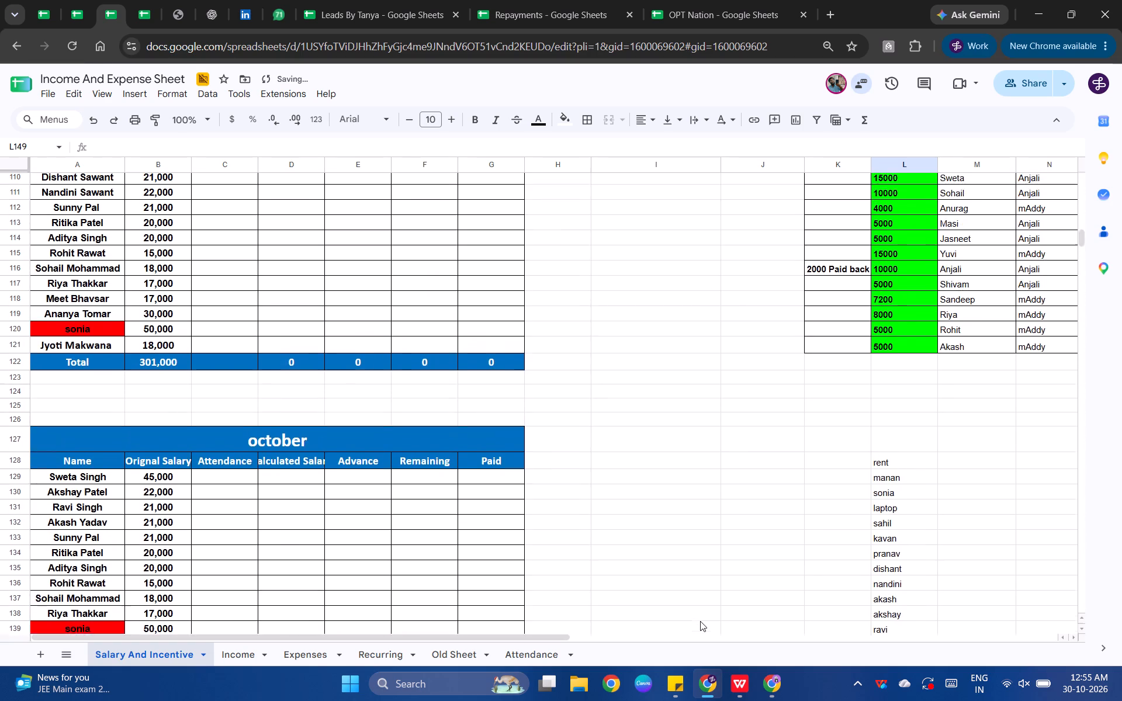
scroll(700, 621, up, 2)
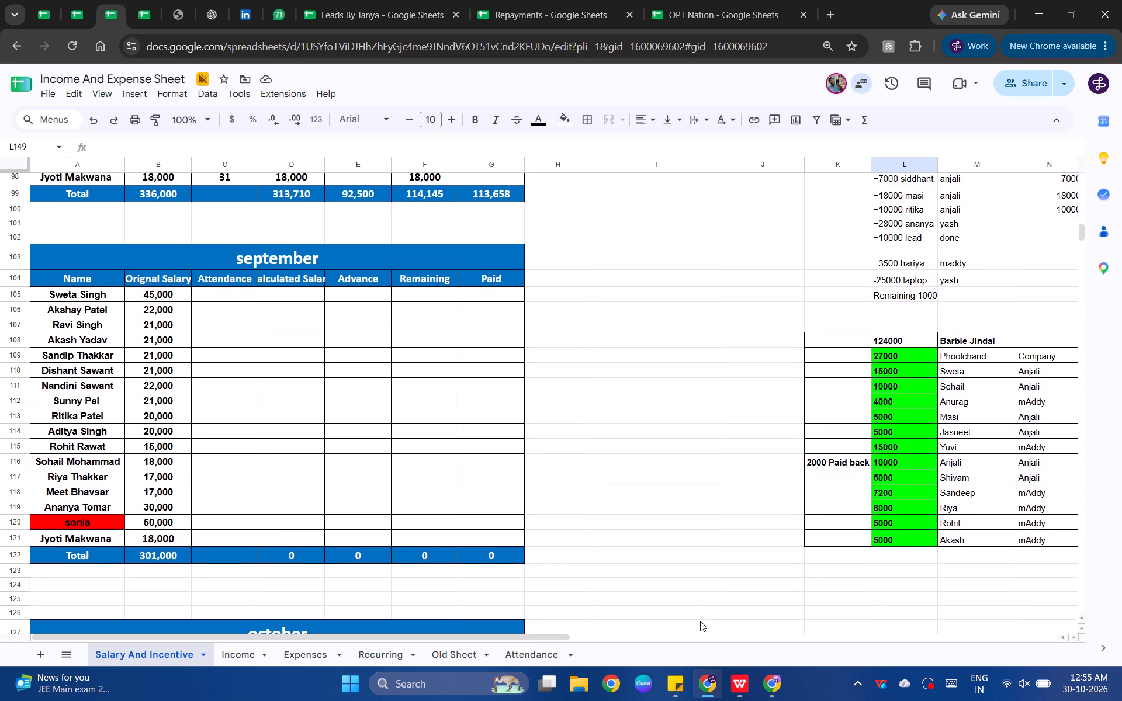
scroll(700, 621, up, 5)
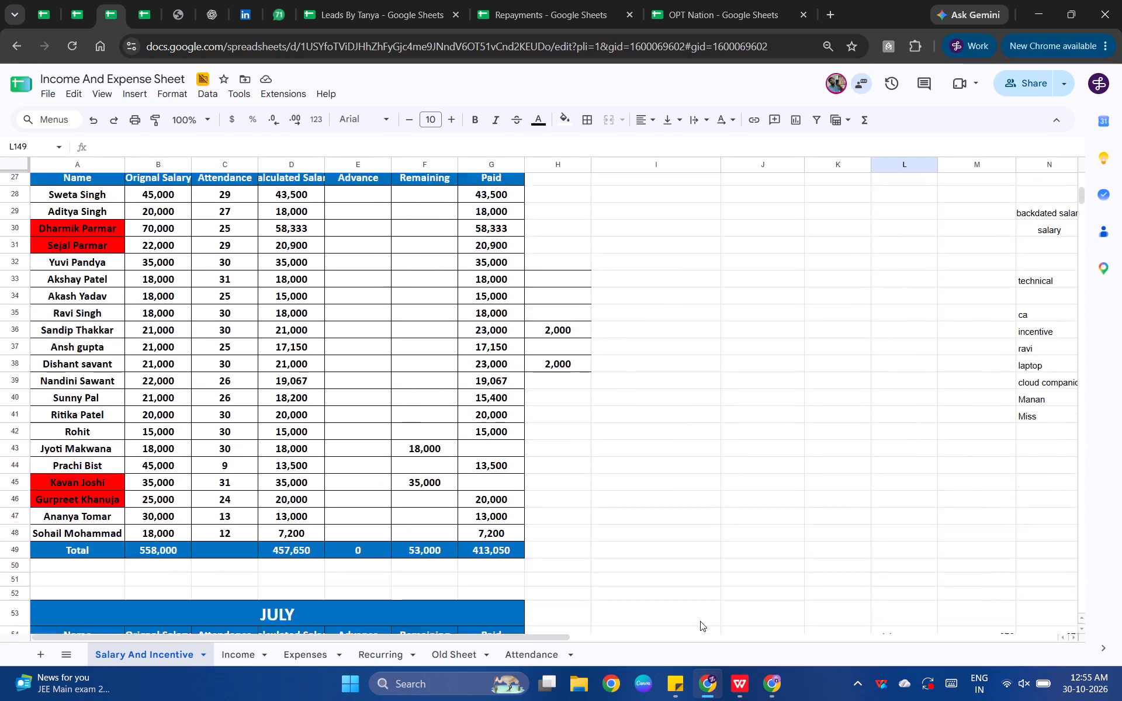
scroll(700, 621, left, 3)
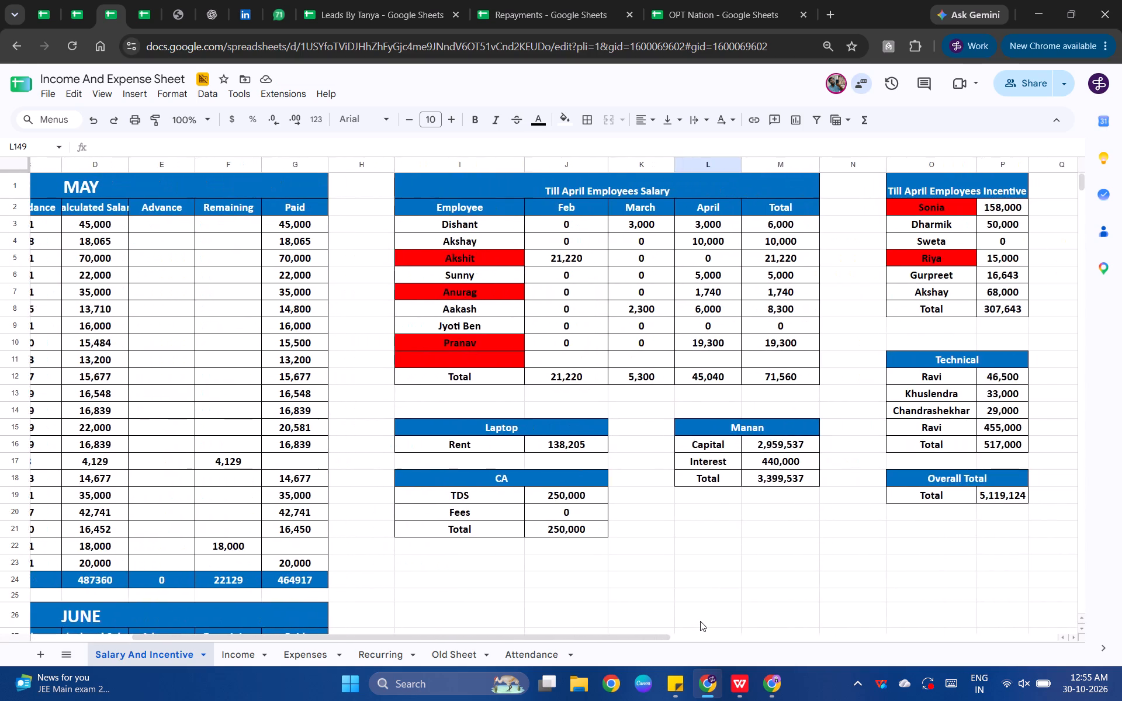
scroll(700, 621, left, 1)
scroll(700, 621, down, 15)
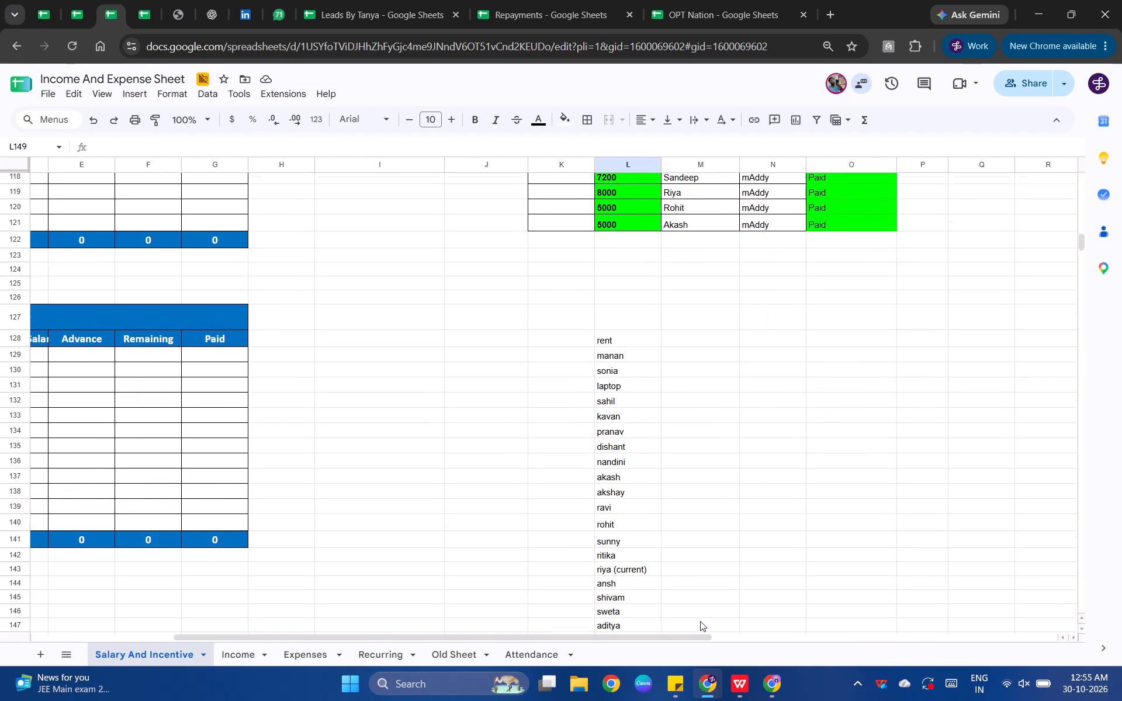
scroll(700, 621, down, 3)
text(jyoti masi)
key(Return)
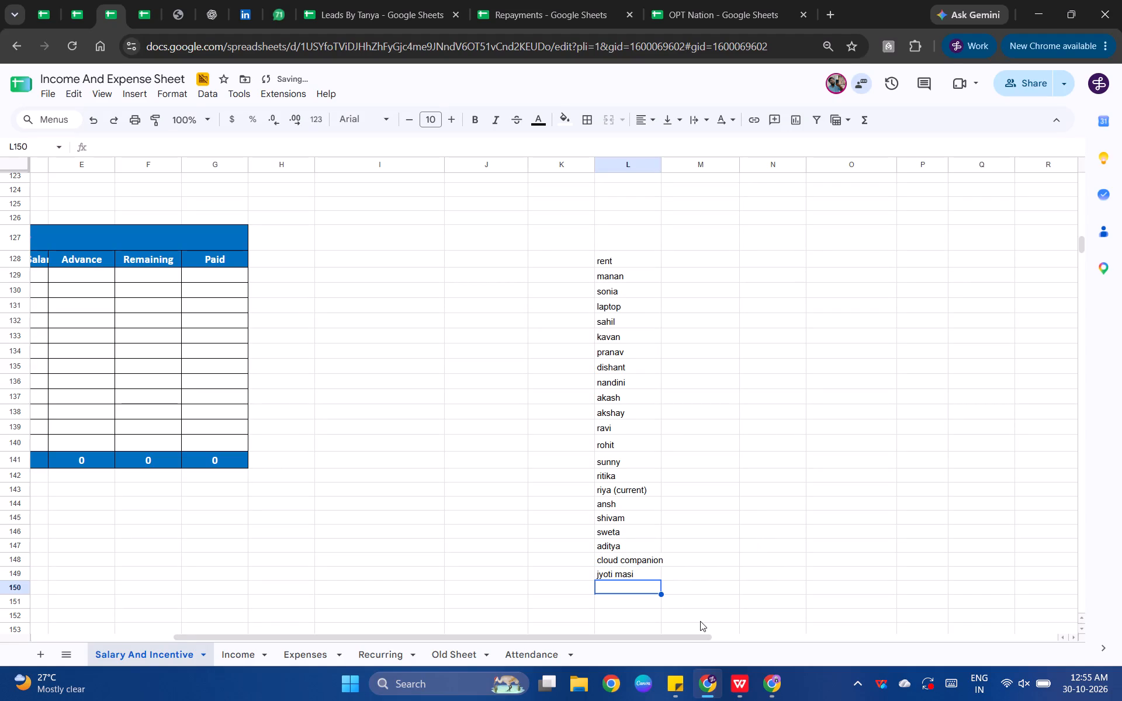
Check the list from rent down to jyoti masi and add "sohail" in cell L150.
drag(618, 266, 632, 440)
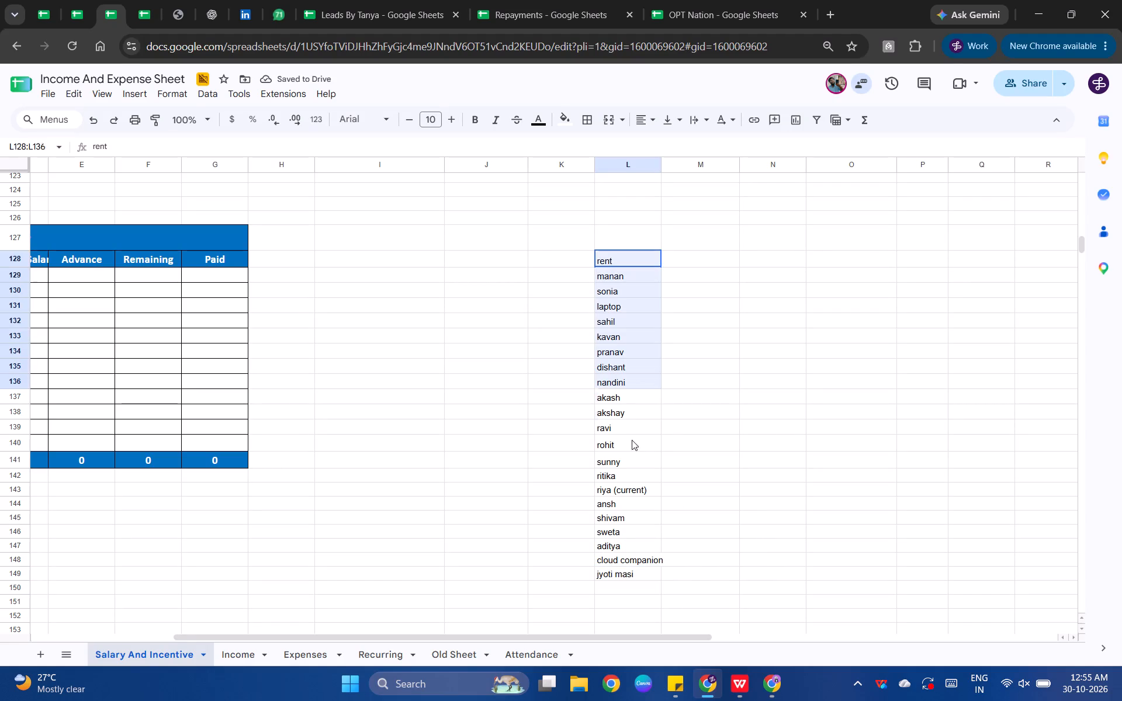
drag(632, 440, 624, 583)
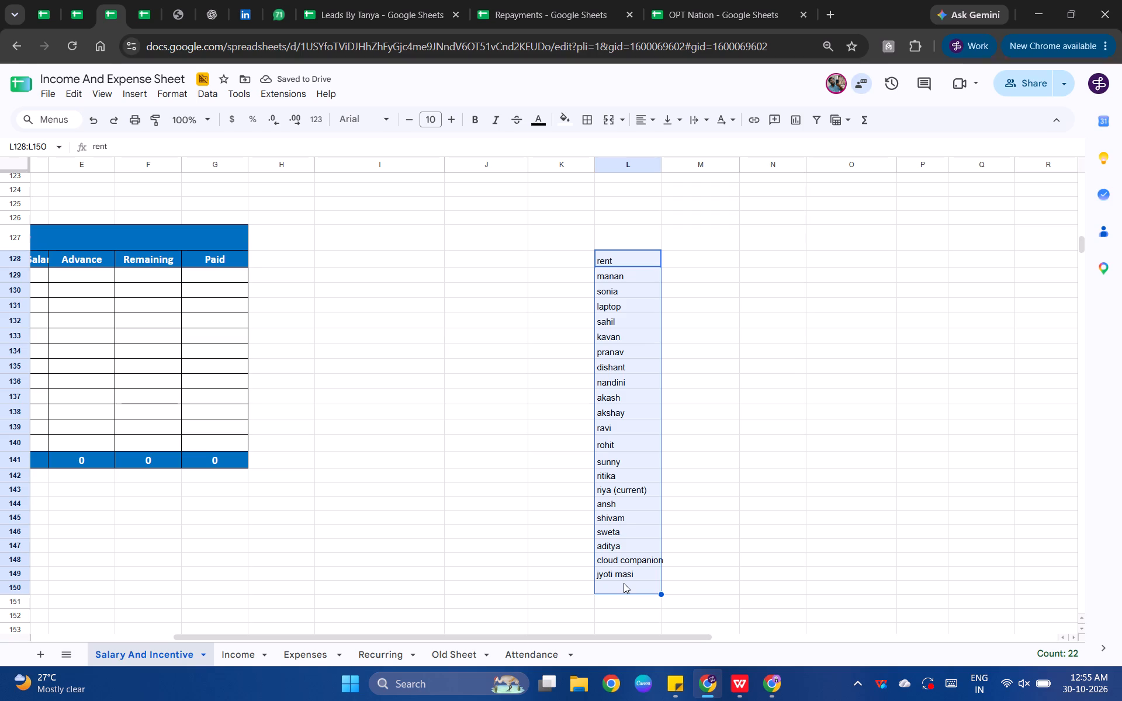
click(632, 591)
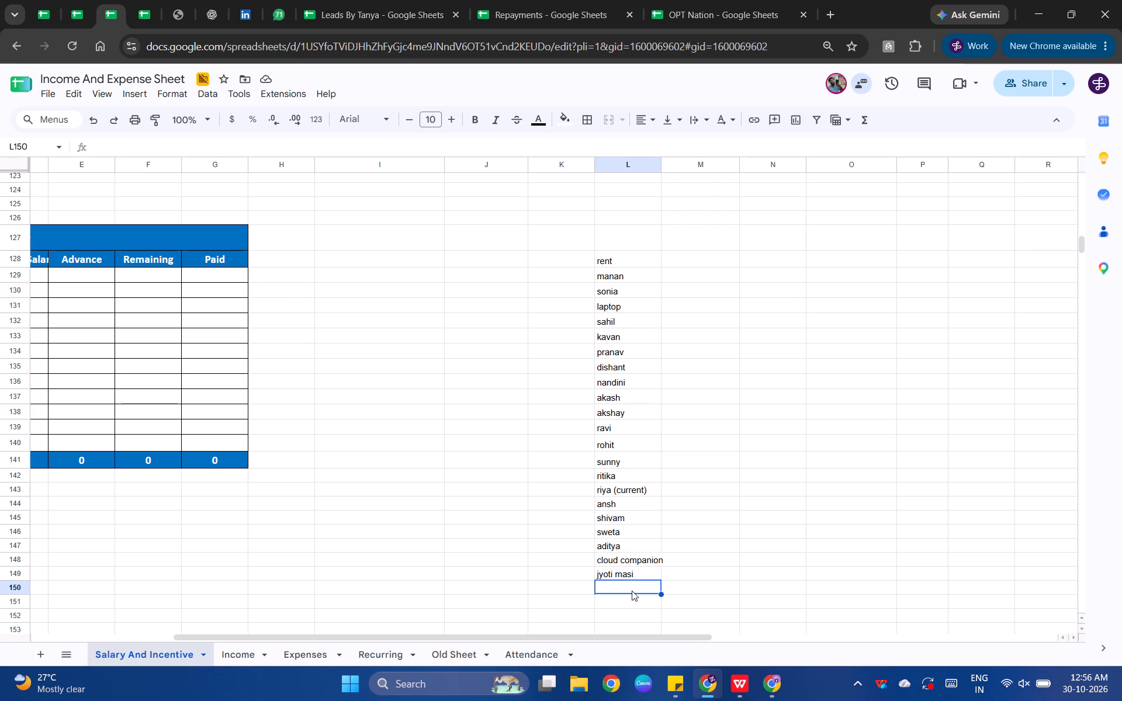
scroll(632, 591, right, 3)
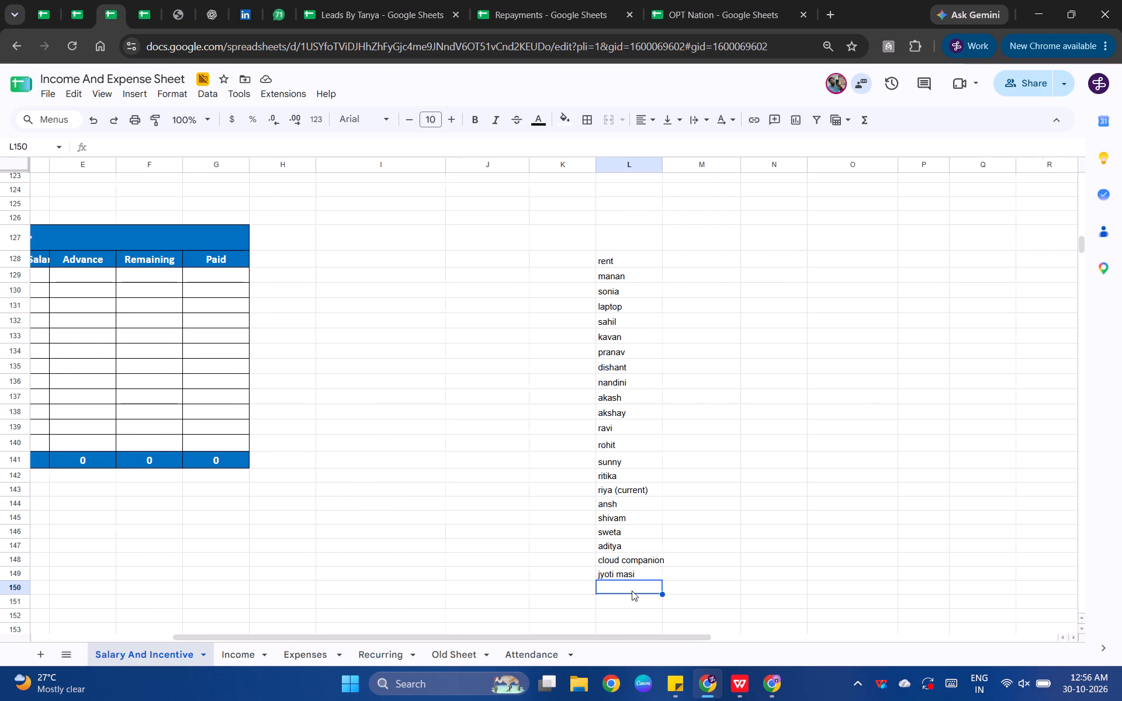
scroll(632, 591, right, 4)
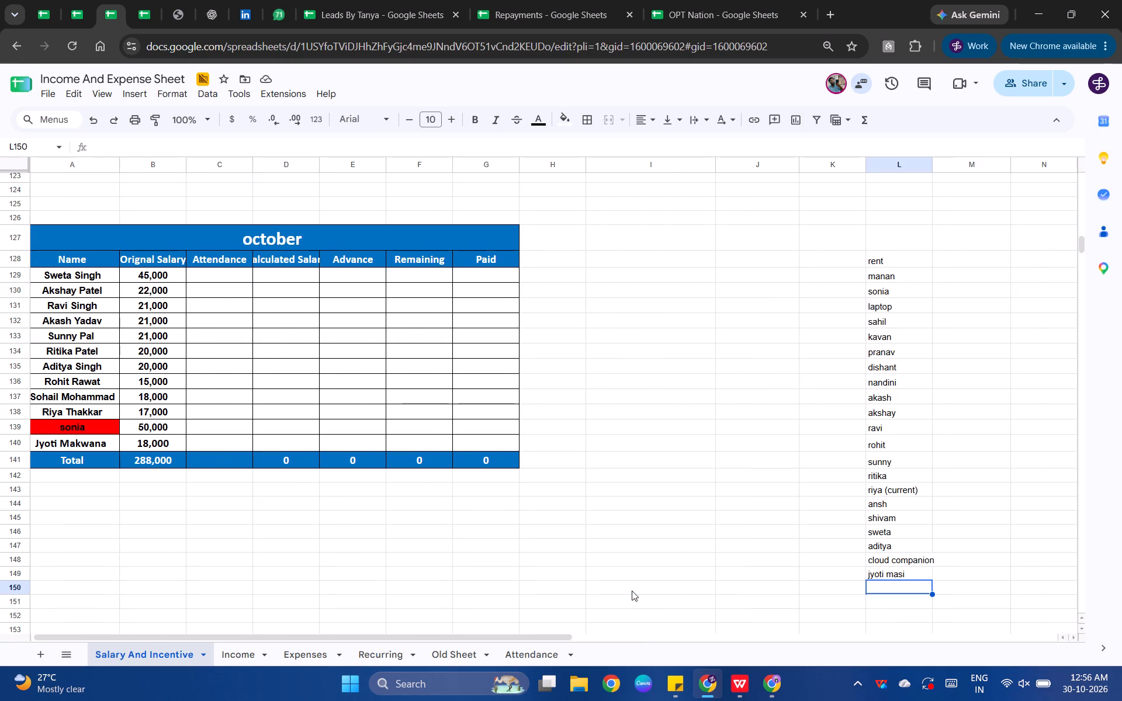
text(sohail)
key(Return)
Check the earlier months' tables for missing payees and add yuvi and gurpreet to the list in cells L151 and L152.
scroll(632, 591, up, 2)
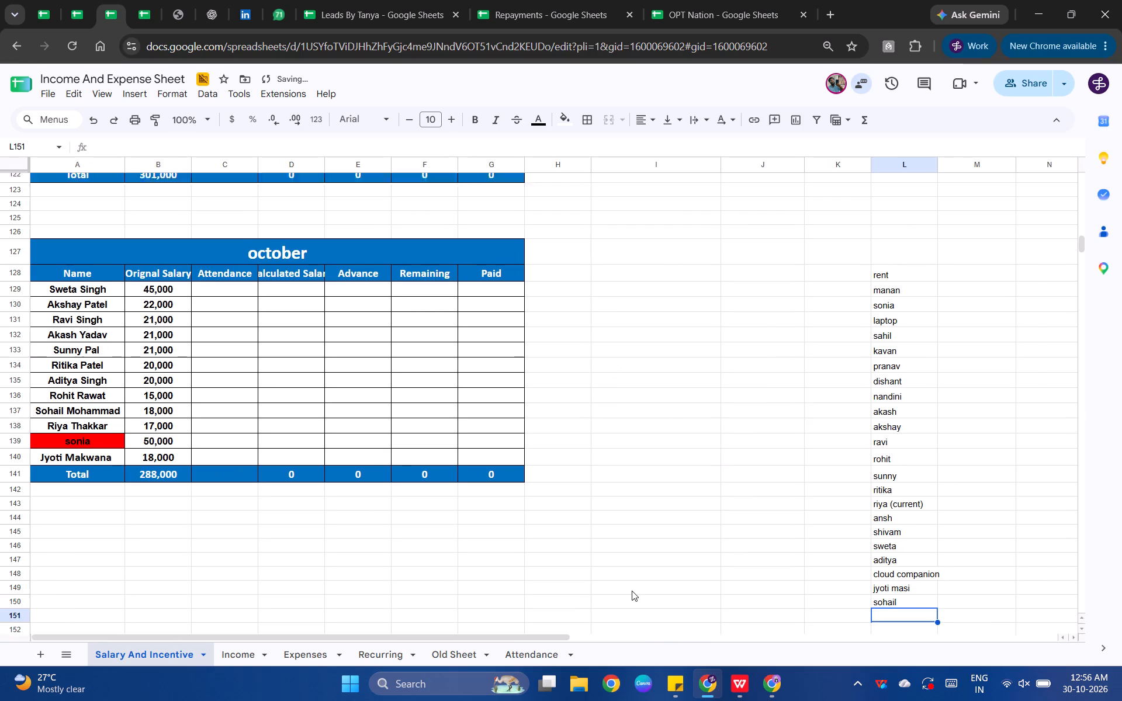
scroll(632, 591, up, 9)
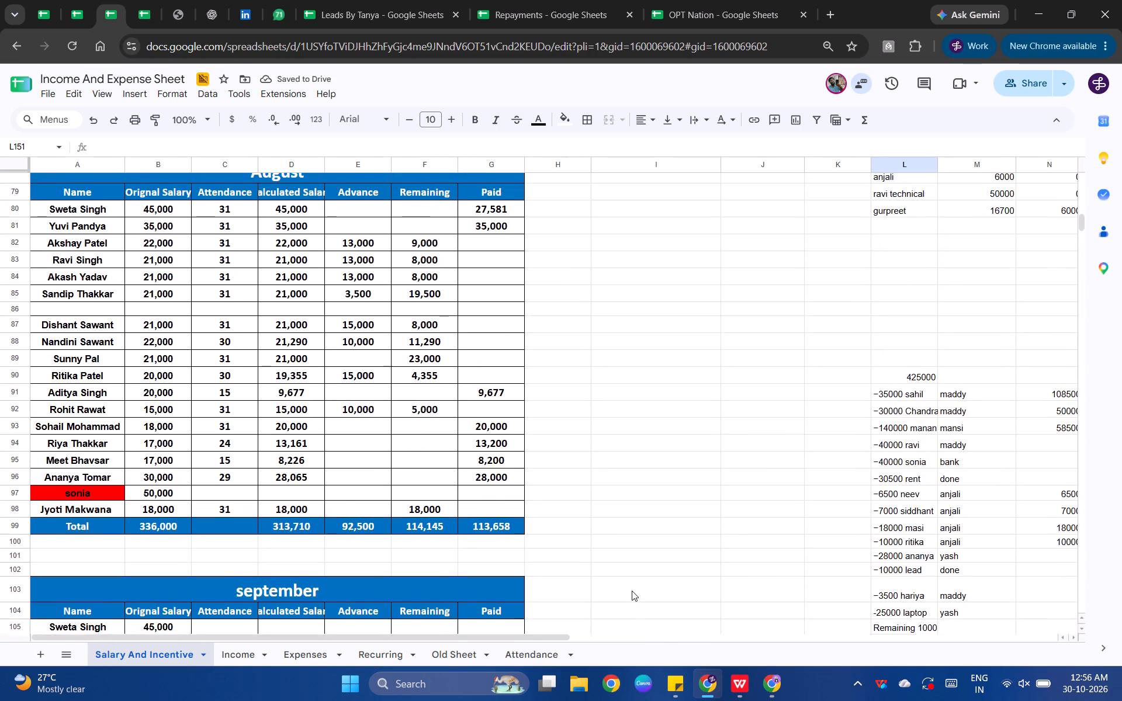
scroll(632, 591, up, 10)
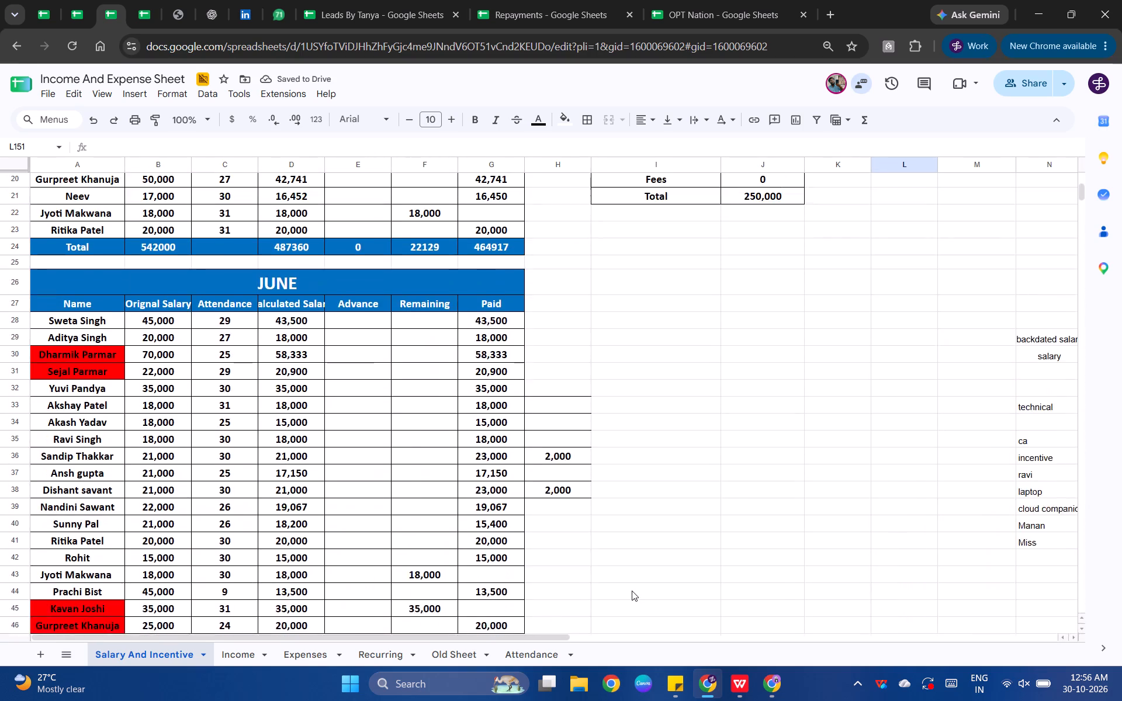
scroll(632, 591, up, 7)
scroll(632, 591, left, 3)
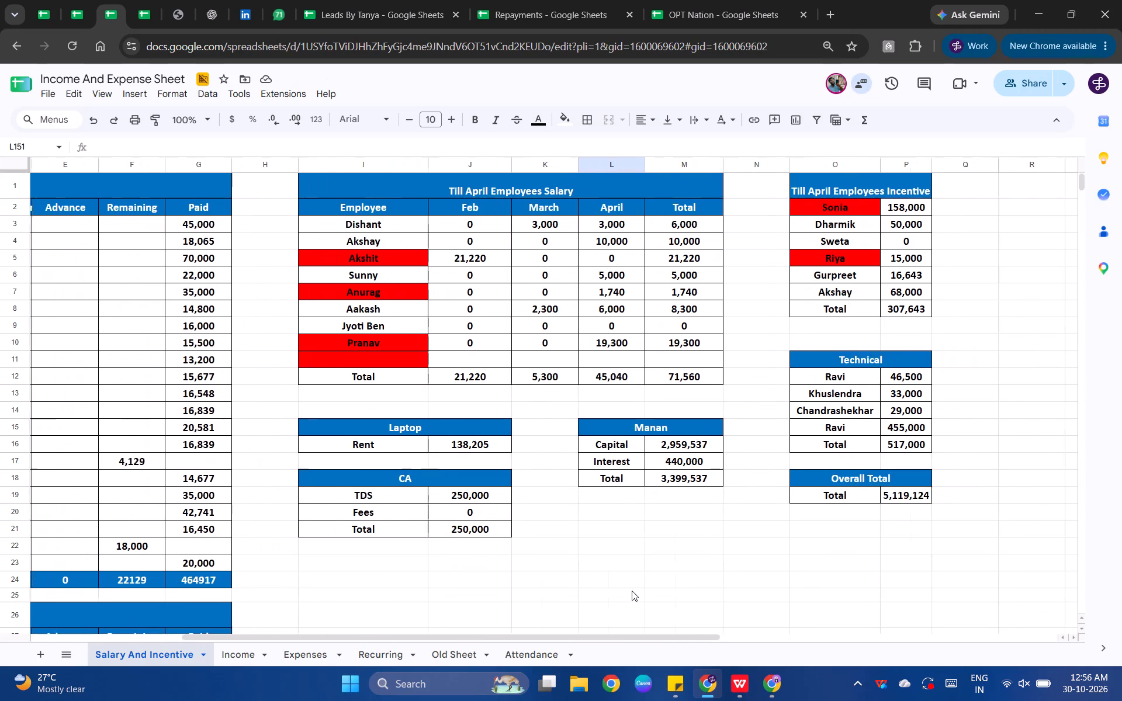
scroll(632, 591, left, 1)
scroll(632, 591, down, 7)
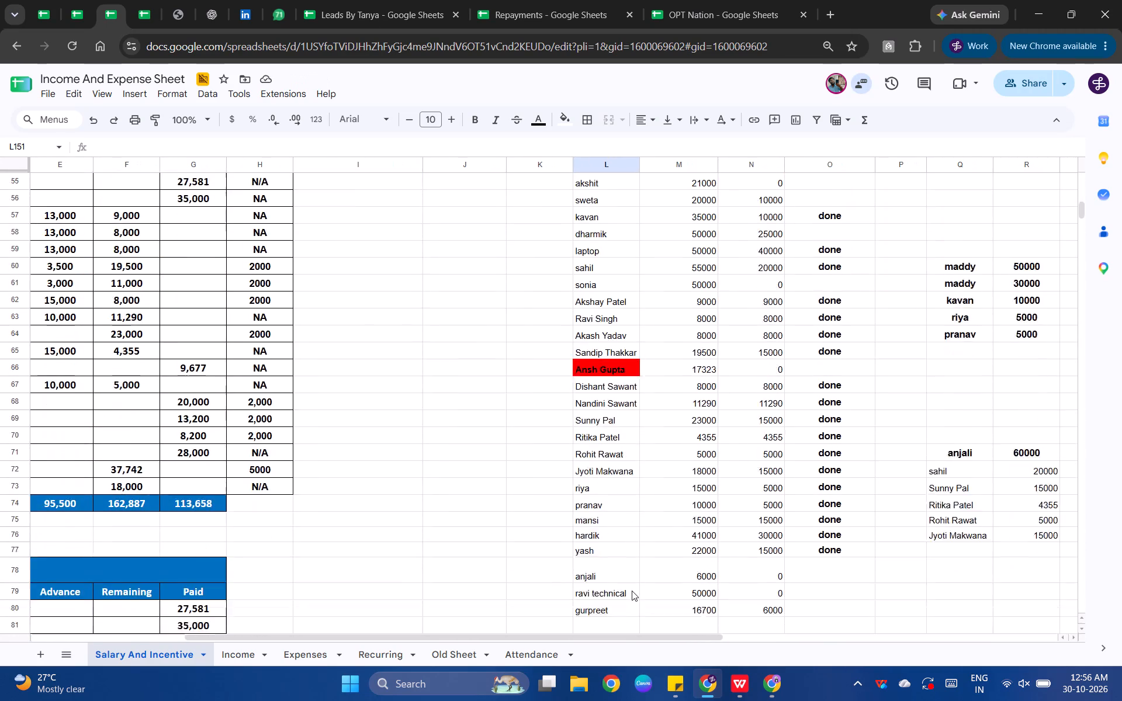
scroll(632, 591, down, 12)
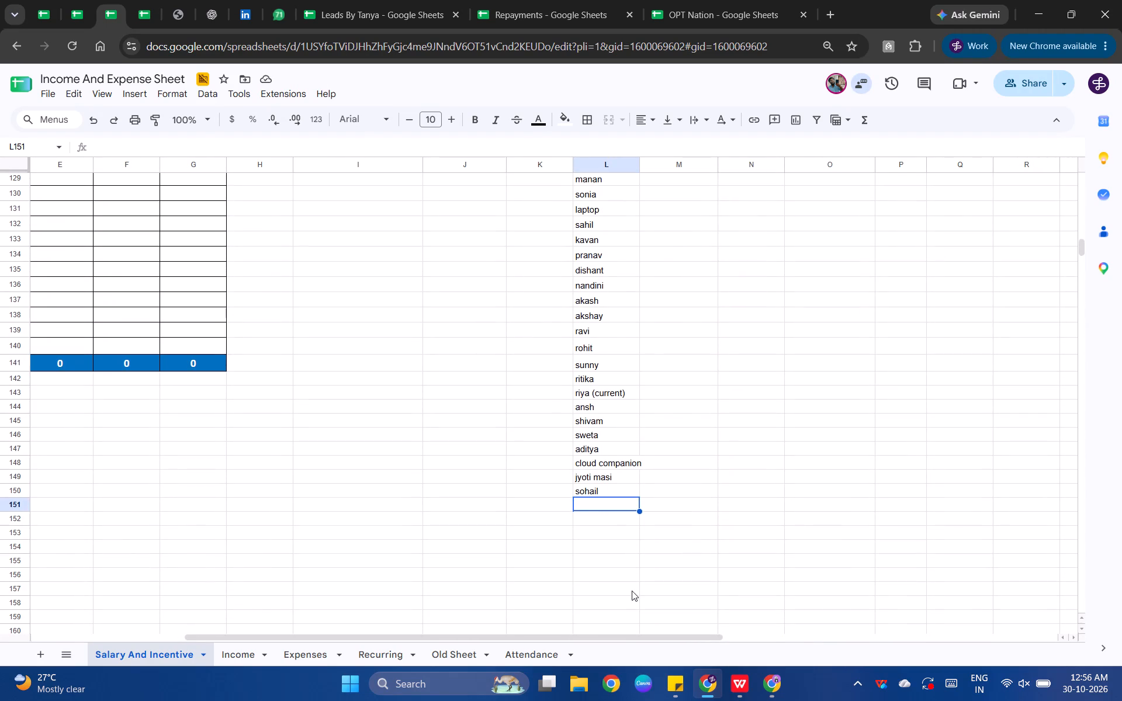
text(yuvi)
key(Return)
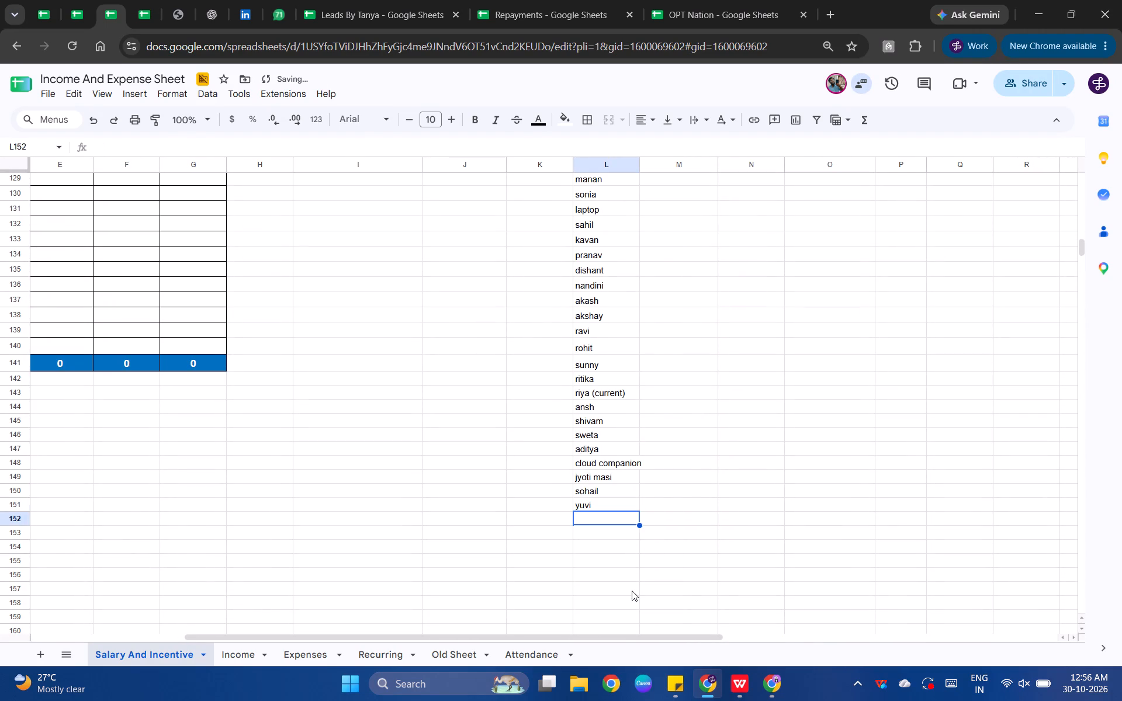
text(gurpreet)
key(Return)
Check the earlier salary, payment and expense tables for missing items and add "ca" to the list in cell L153.
scroll(632, 591, up, 8)
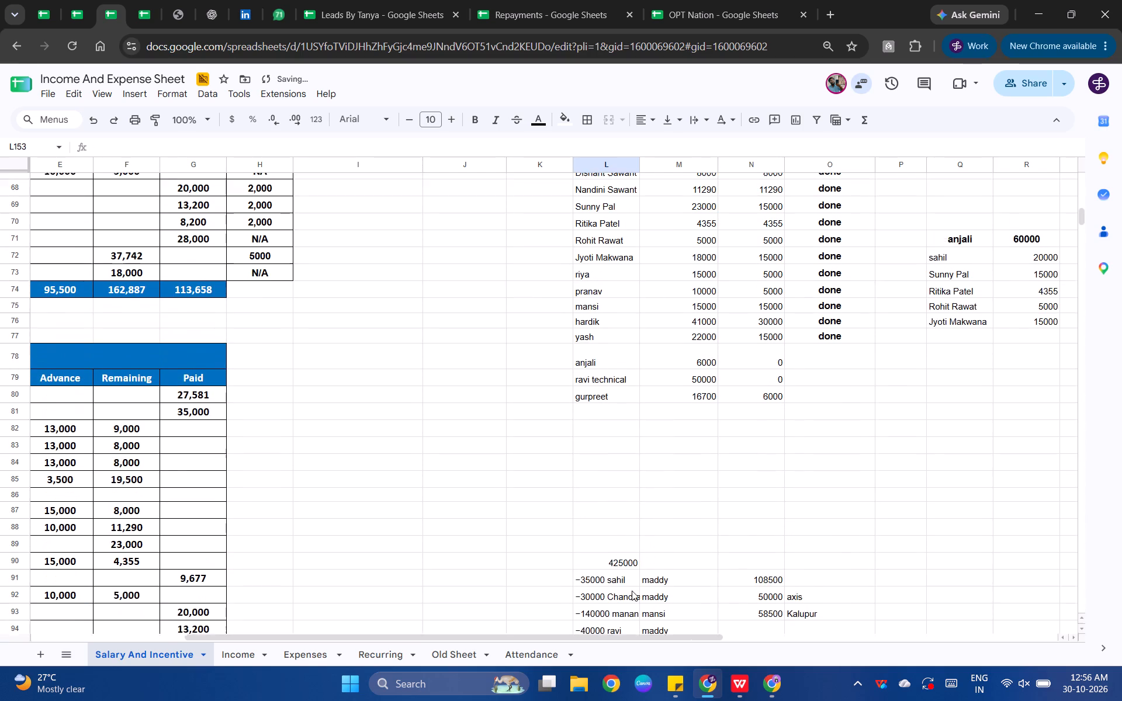
scroll(632, 591, up, 4)
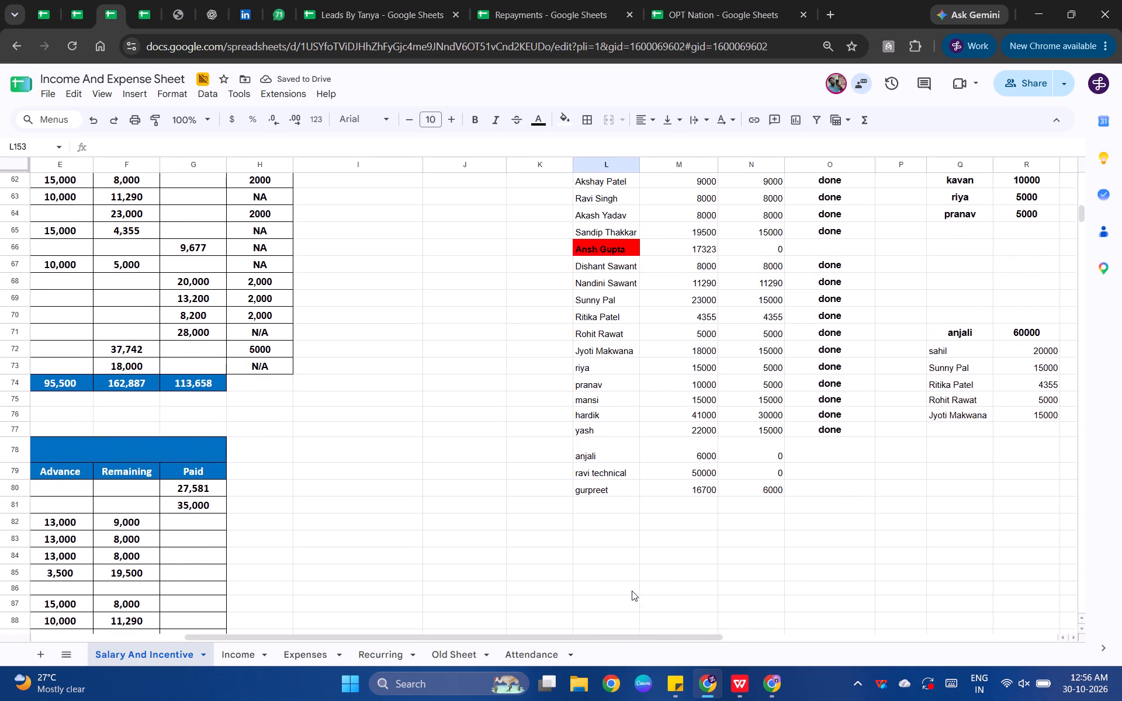
scroll(632, 591, up, 7)
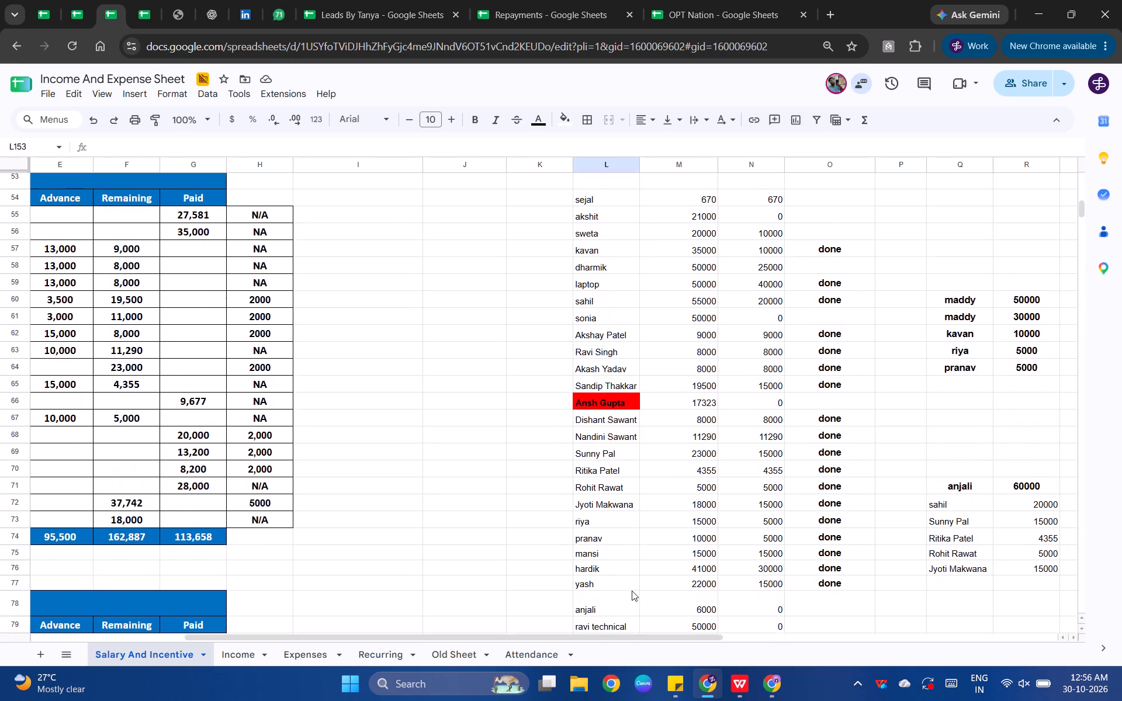
scroll(632, 591, up, 5)
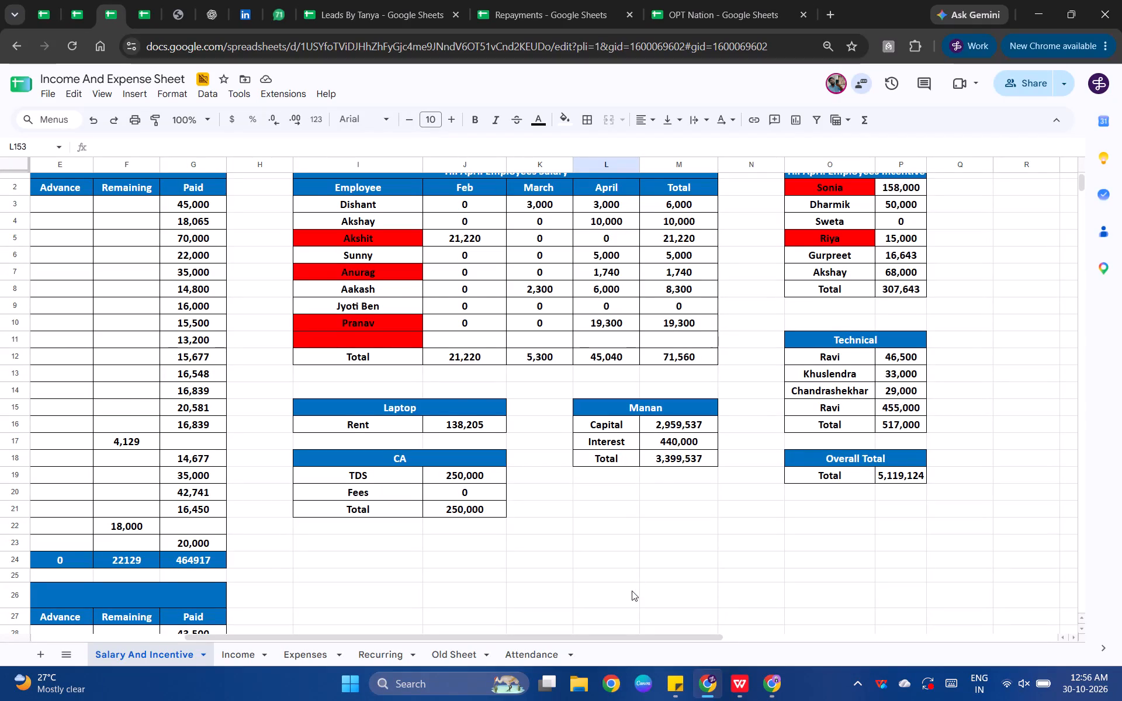
scroll(632, 591, right, 9)
scroll(632, 591, down, 5)
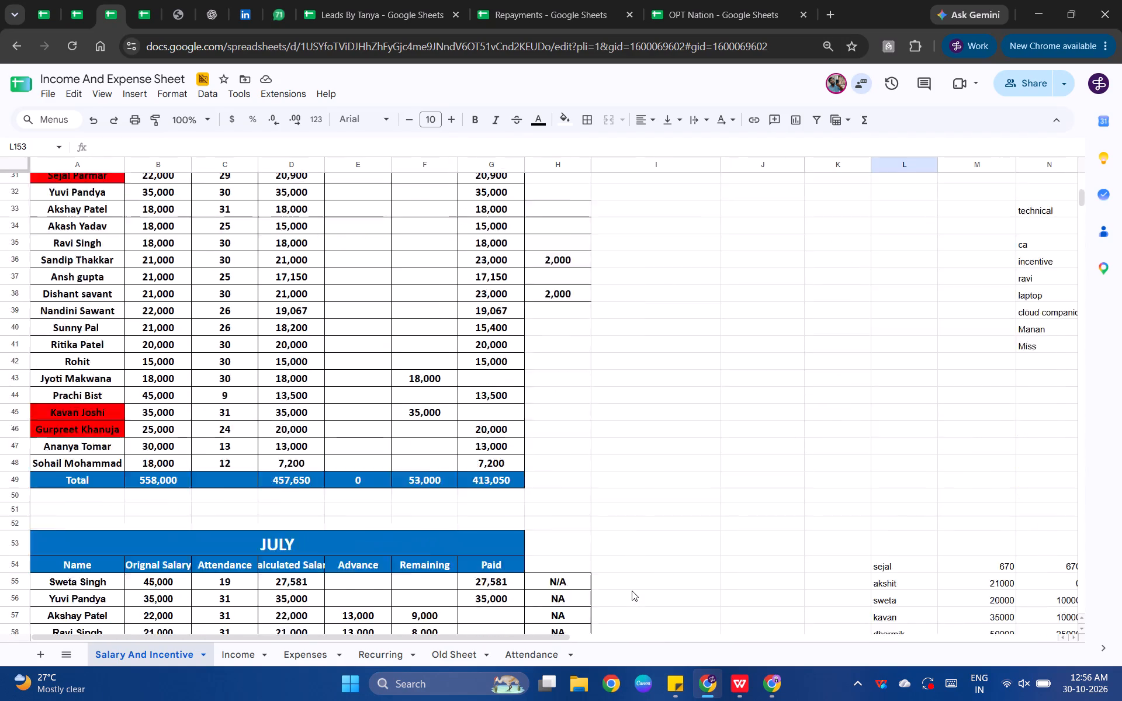
scroll(632, 591, down, 9)
scroll(632, 591, left, 1)
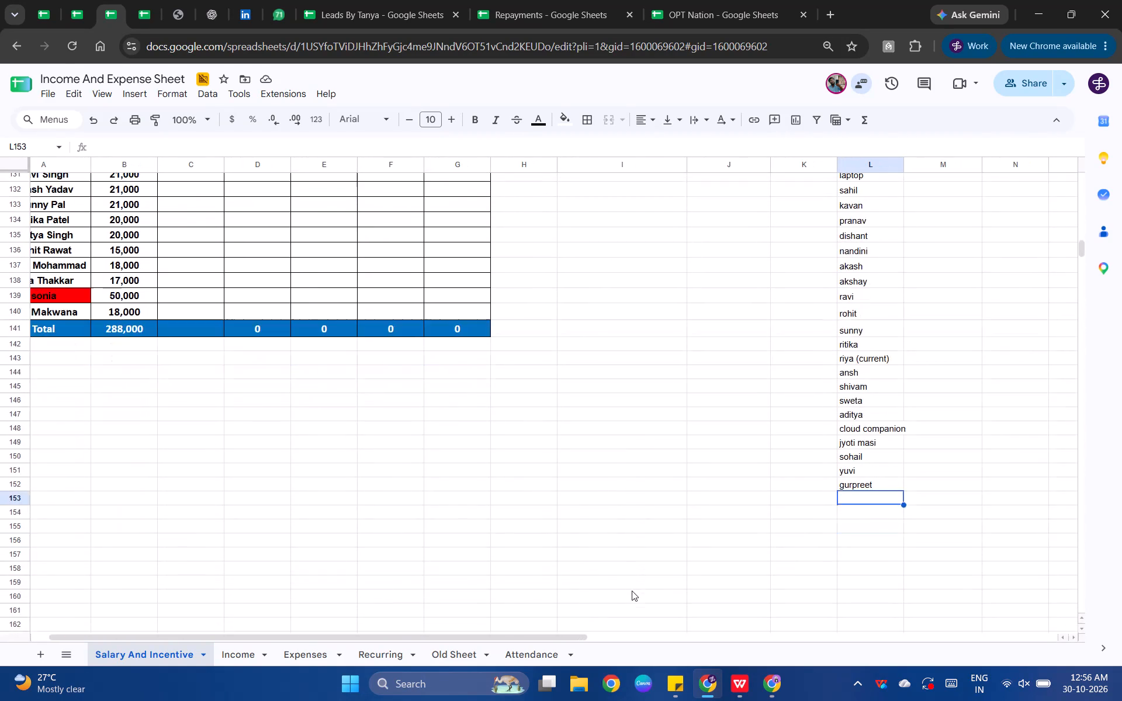
scroll(632, 591, left, 1)
text(ca)
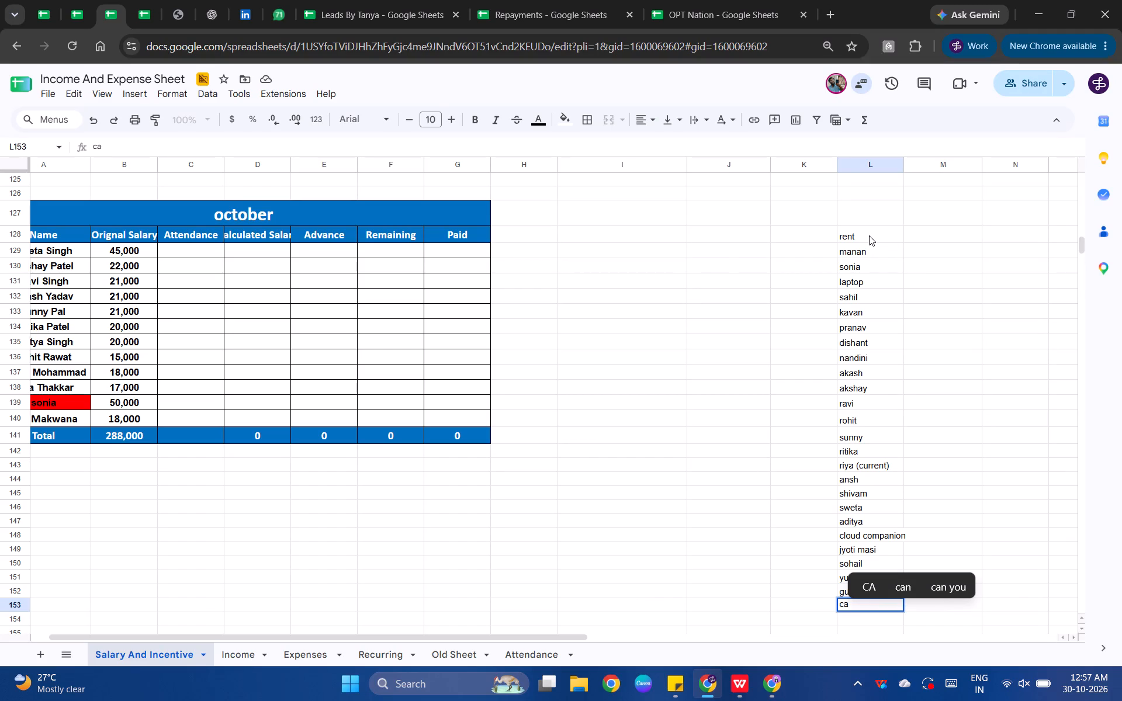
click(992, 450)
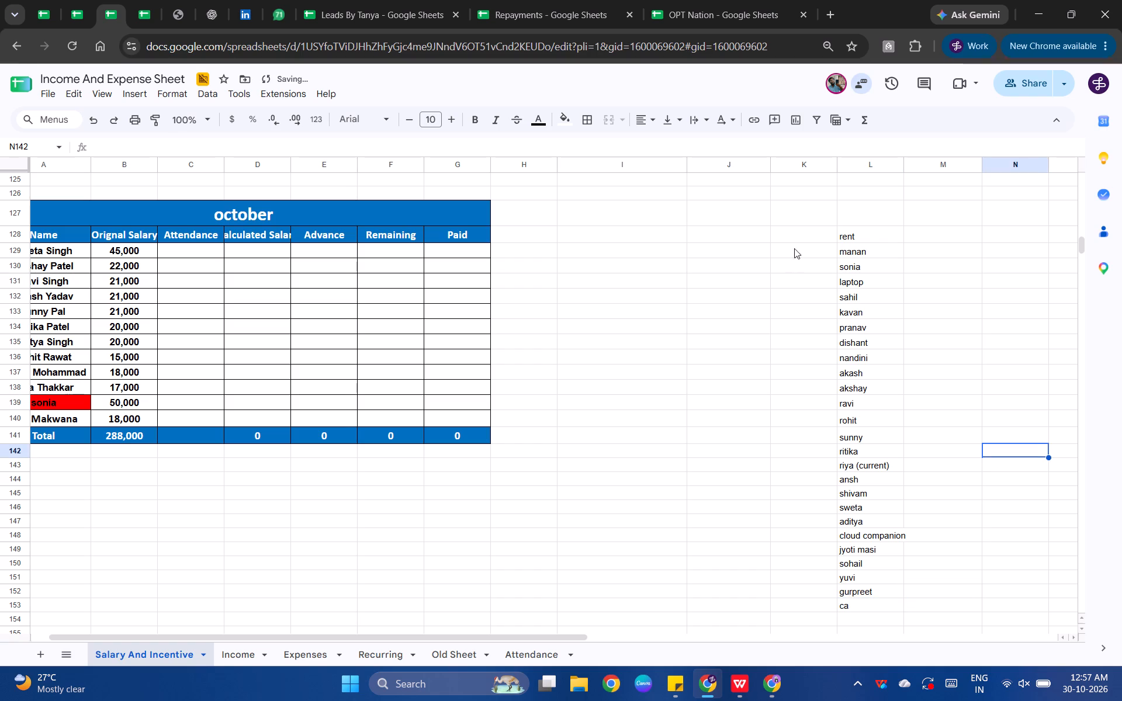
Recheck the list against the earlier tables and add dharmik and "tea stall" in cells L154 and L155.
click(864, 234)
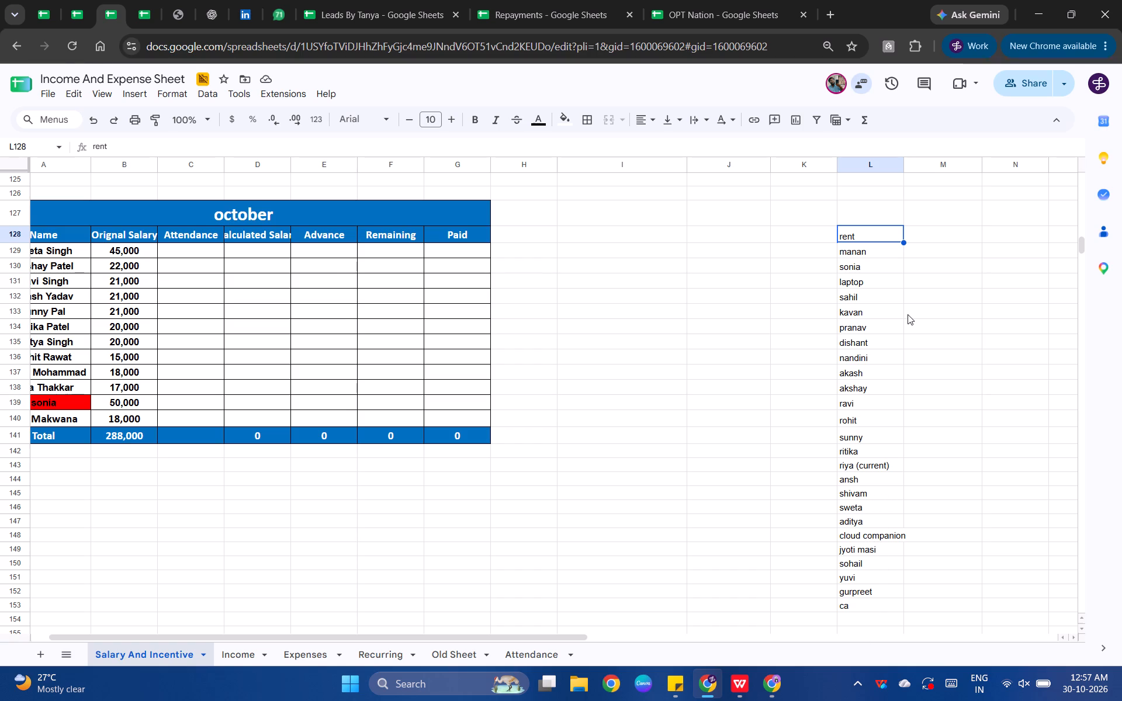
scroll(908, 314, up, 1)
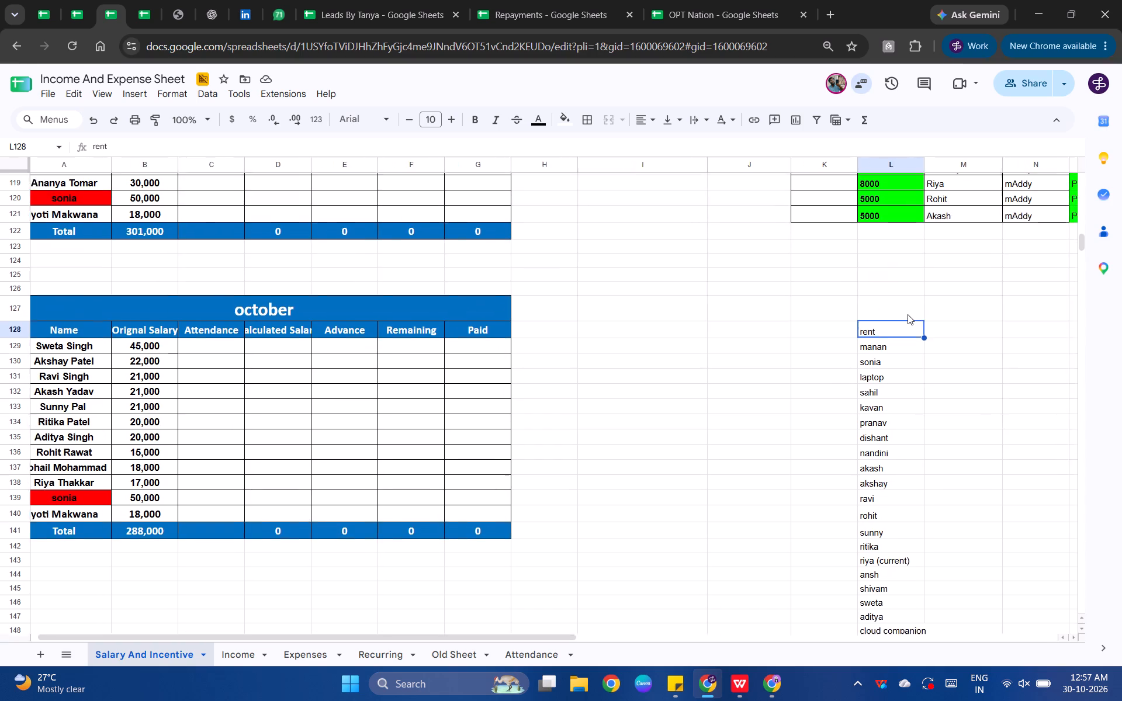
scroll(908, 314, up, 12)
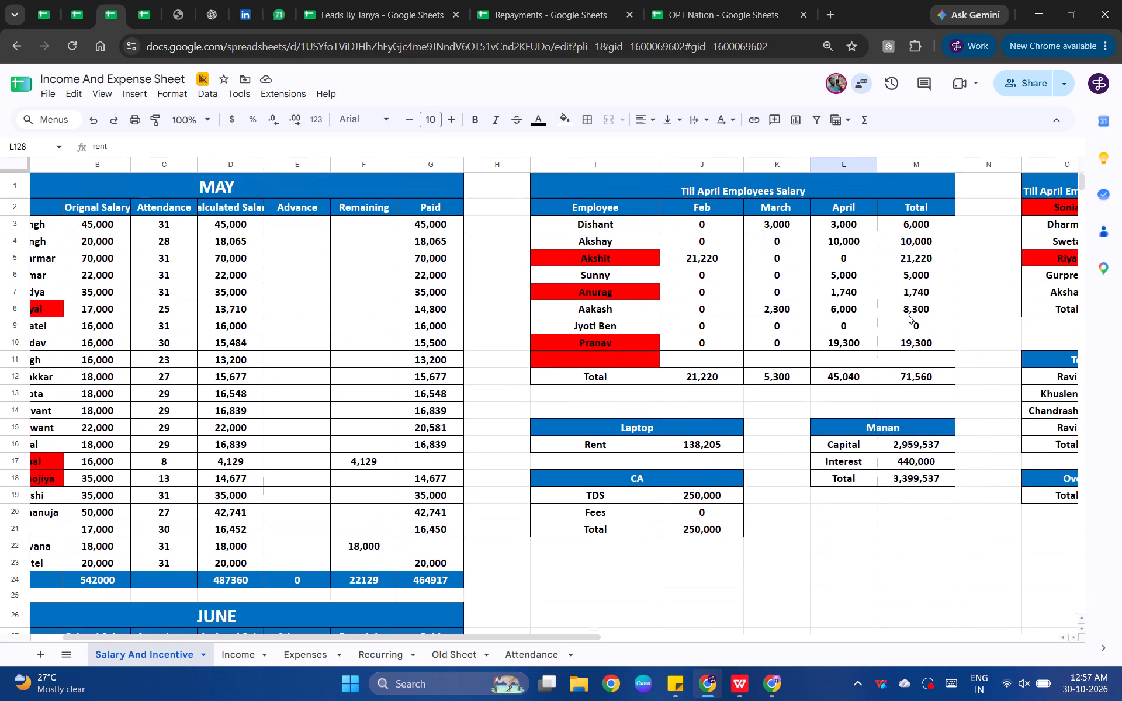
scroll(908, 314, up, 2)
scroll(908, 314, down, 11)
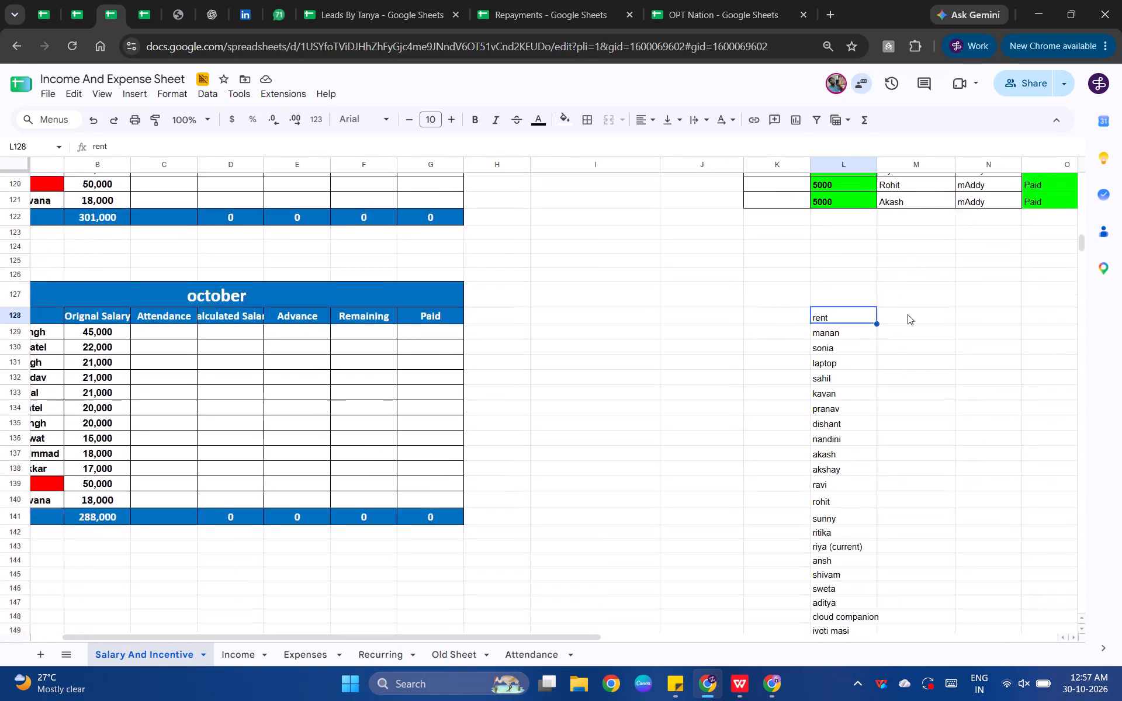
scroll(908, 314, down, 5)
click(834, 364)
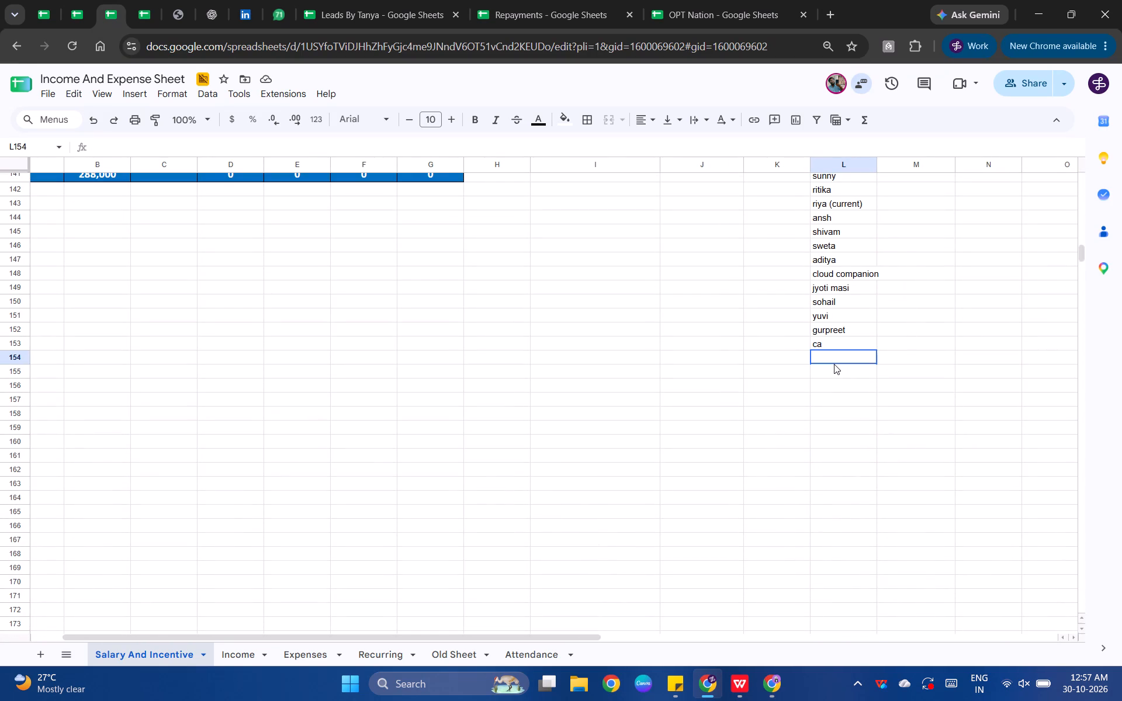
text(dharmik)
key(Return)
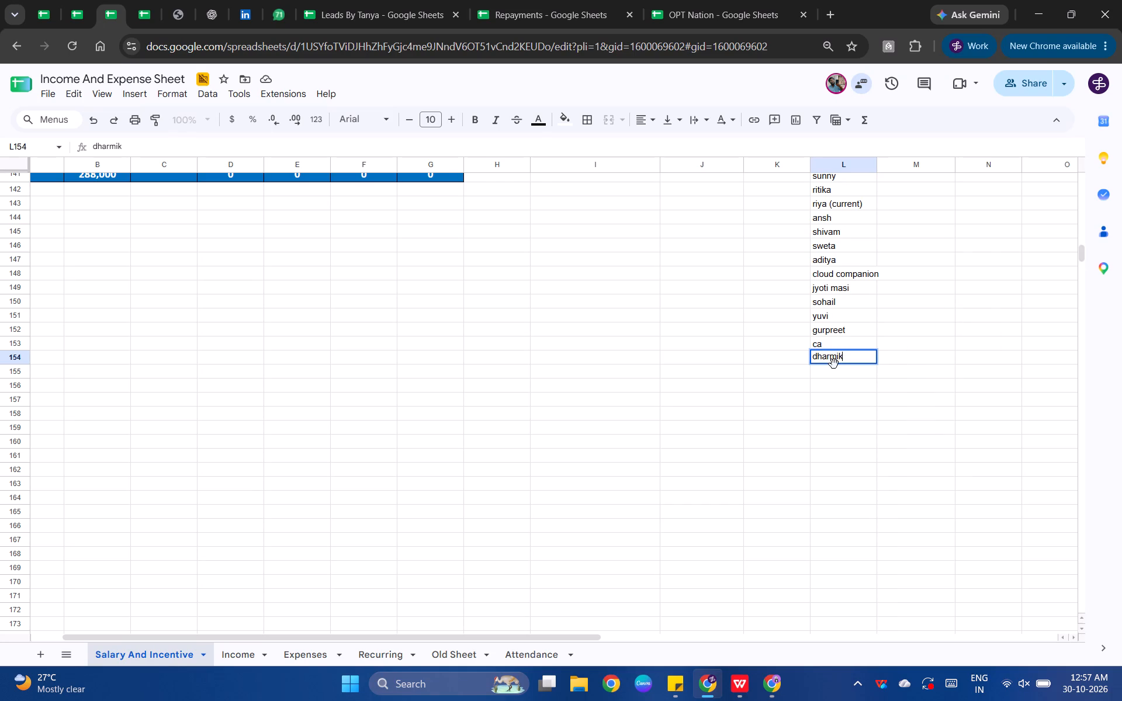
text(tea stall)
key(Return)
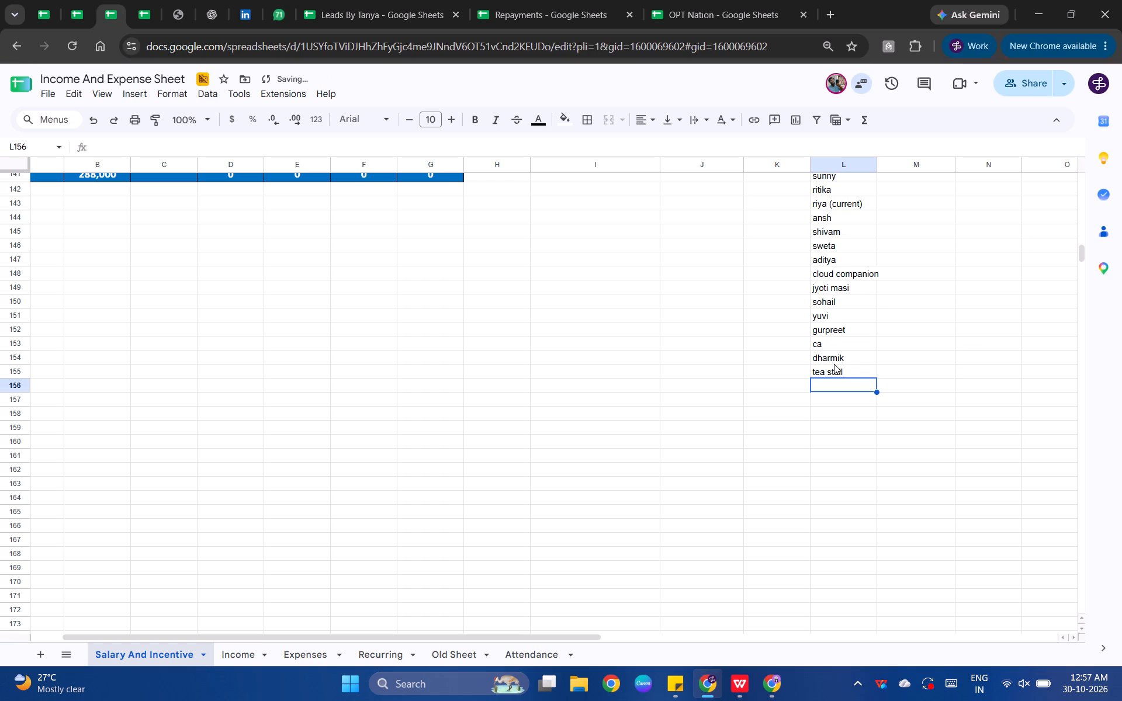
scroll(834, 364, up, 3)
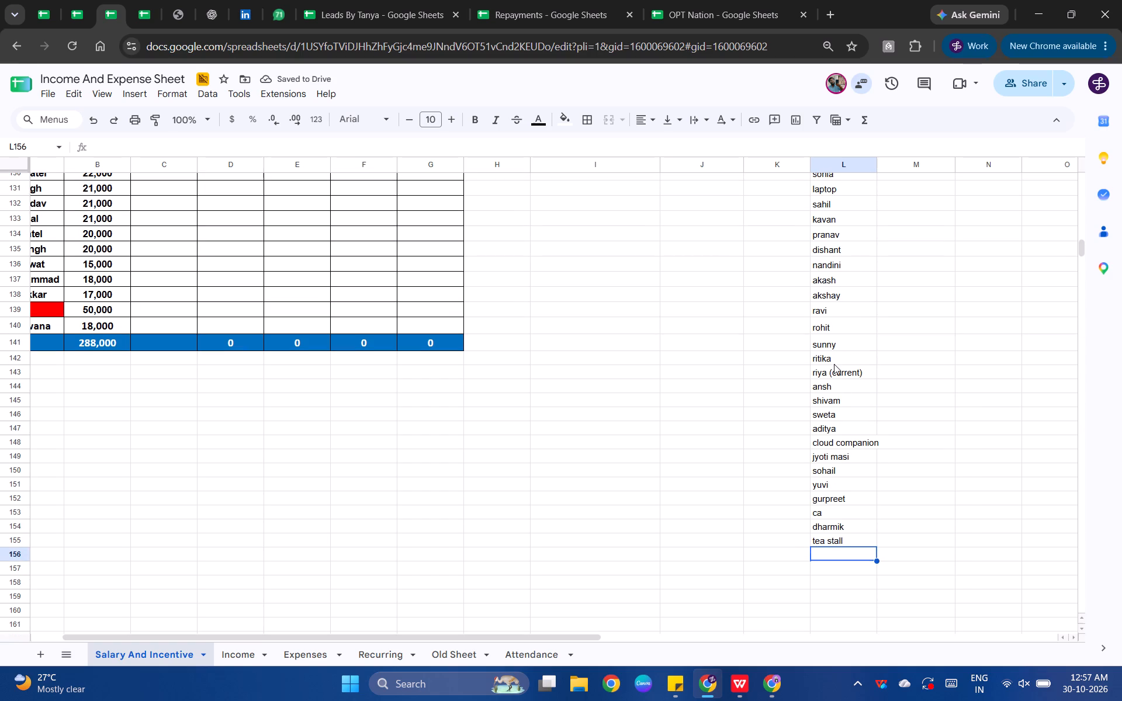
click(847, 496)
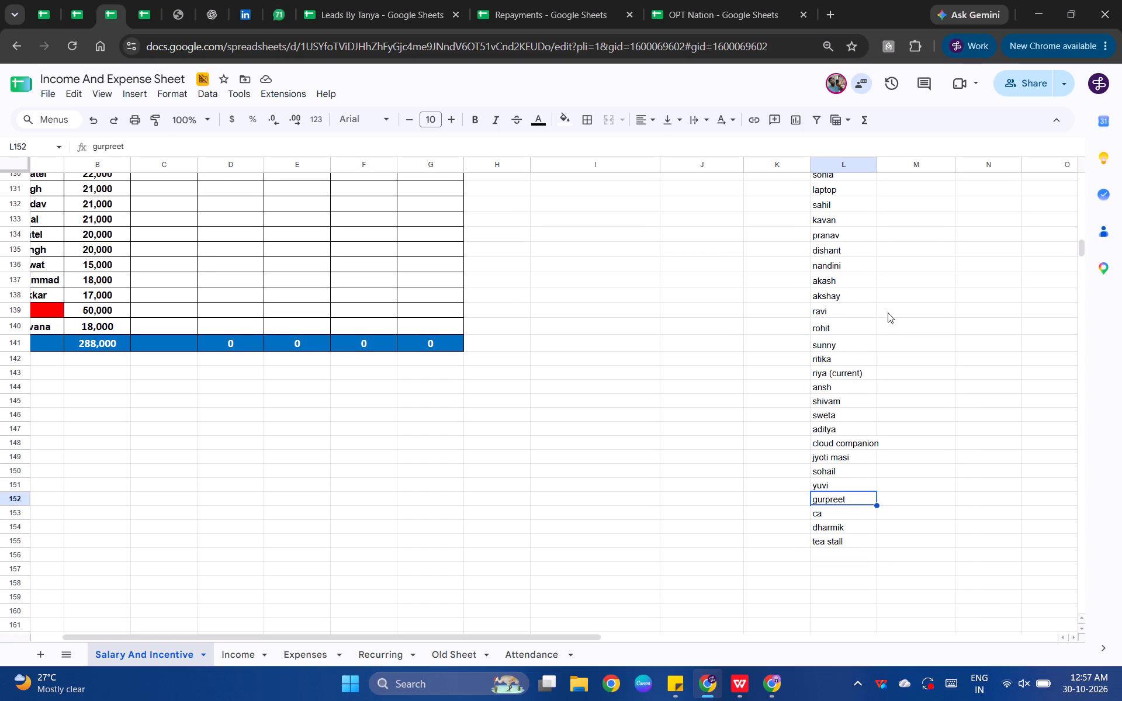
Check the earlier months' tables for a missing payee and add "akshit" to the list in cell L156.
scroll(886, 301, up, 13)
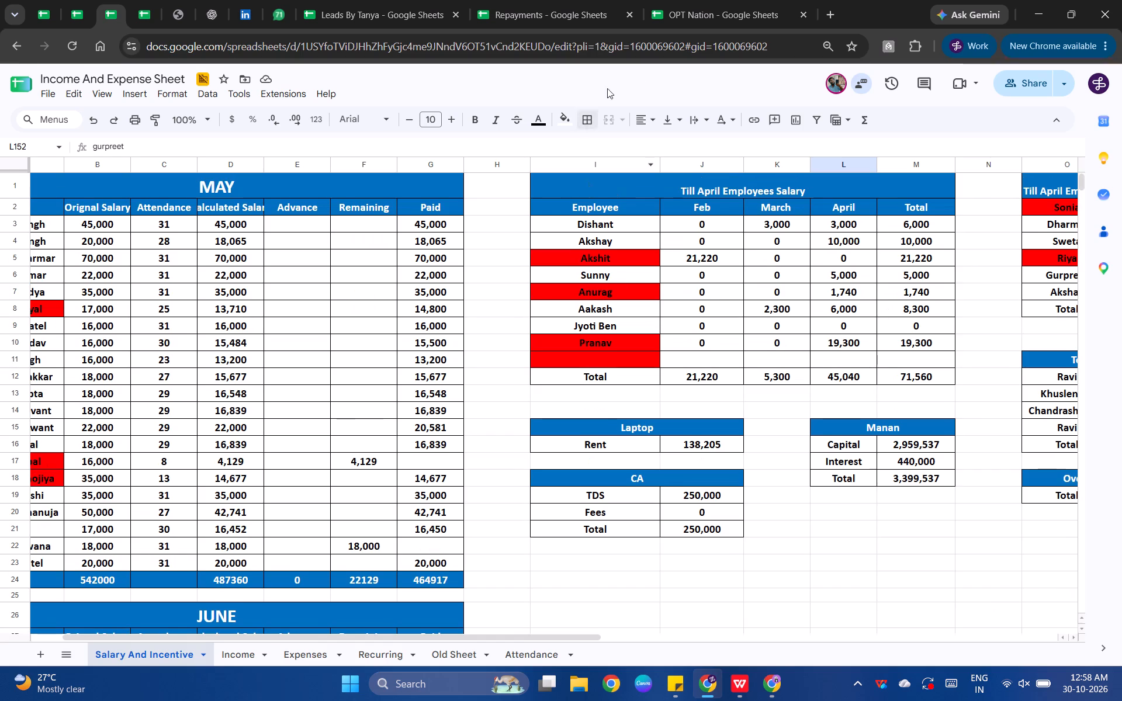
scroll(632, 426, down, 11)
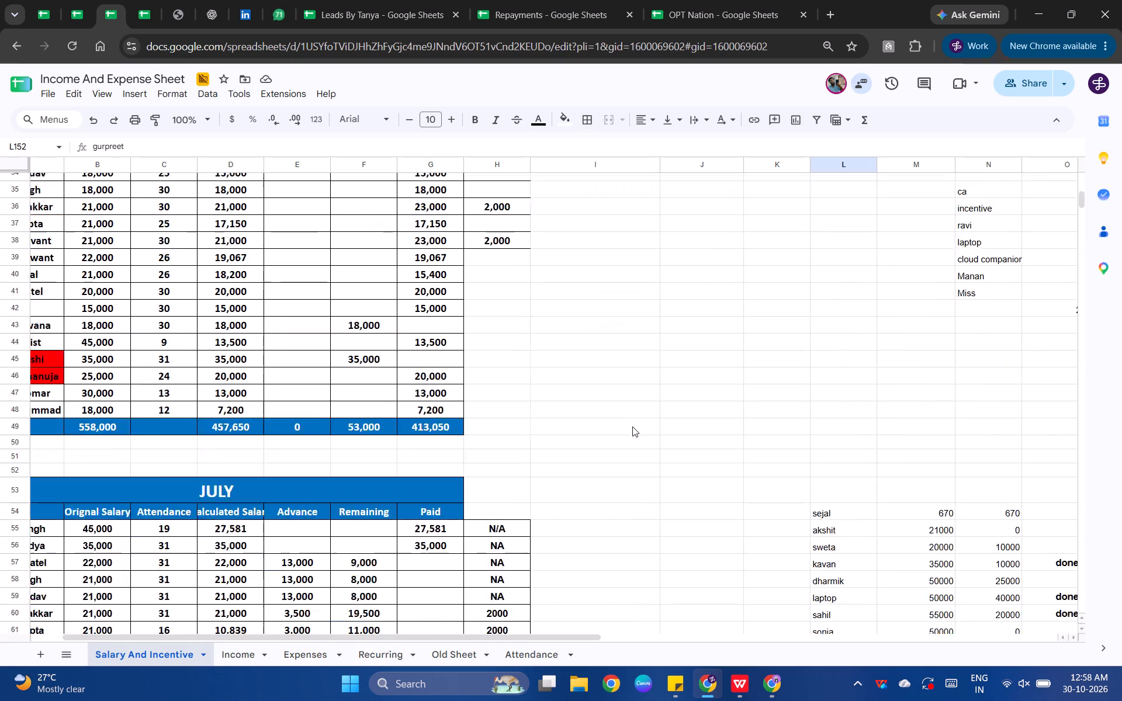
scroll(632, 426, down, 6)
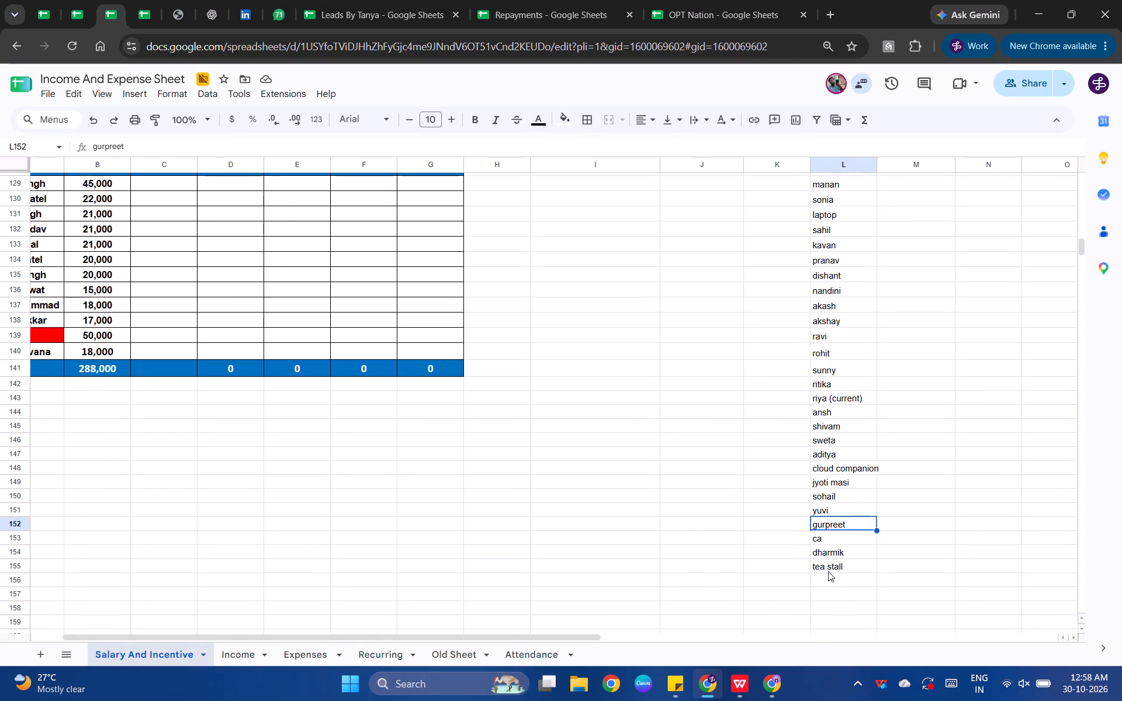
click(840, 579)
text(aksit)
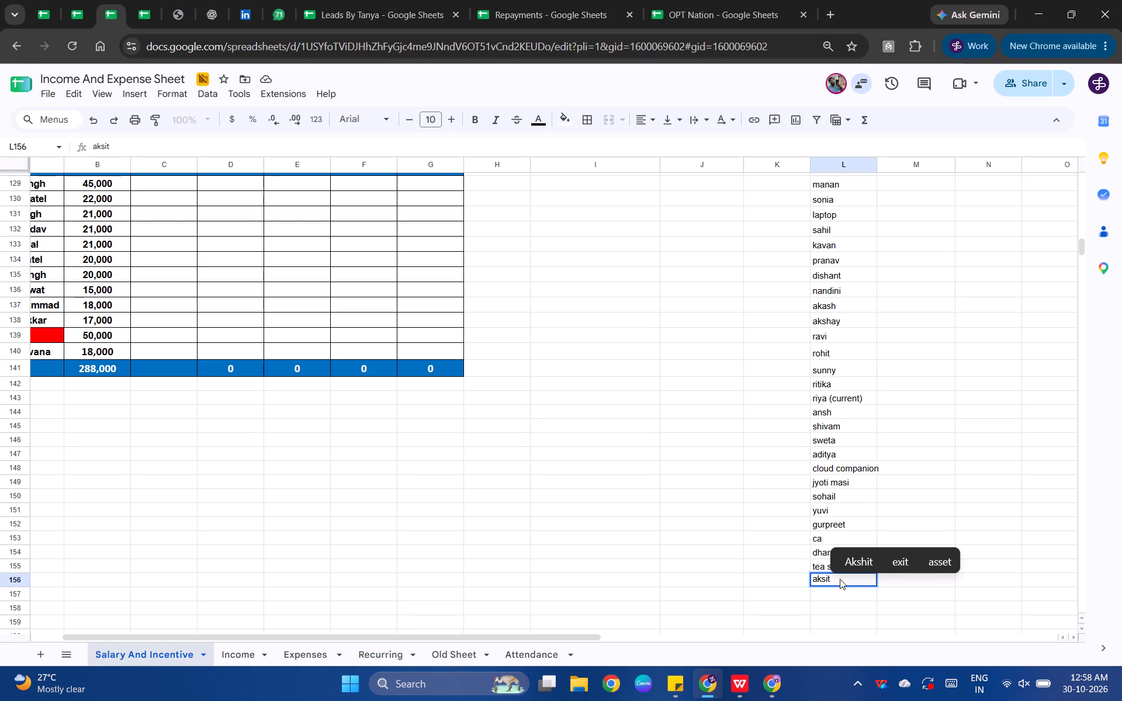
key(BackSpace)
key(BackSpace)
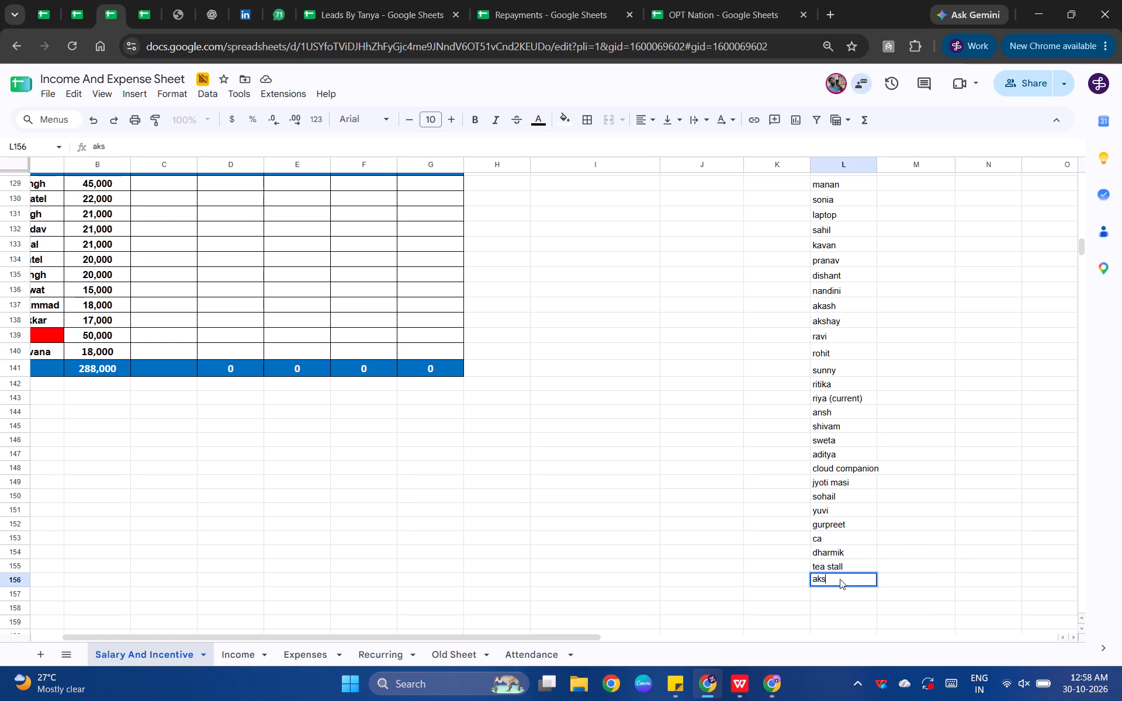
text(hit)
key(Return)
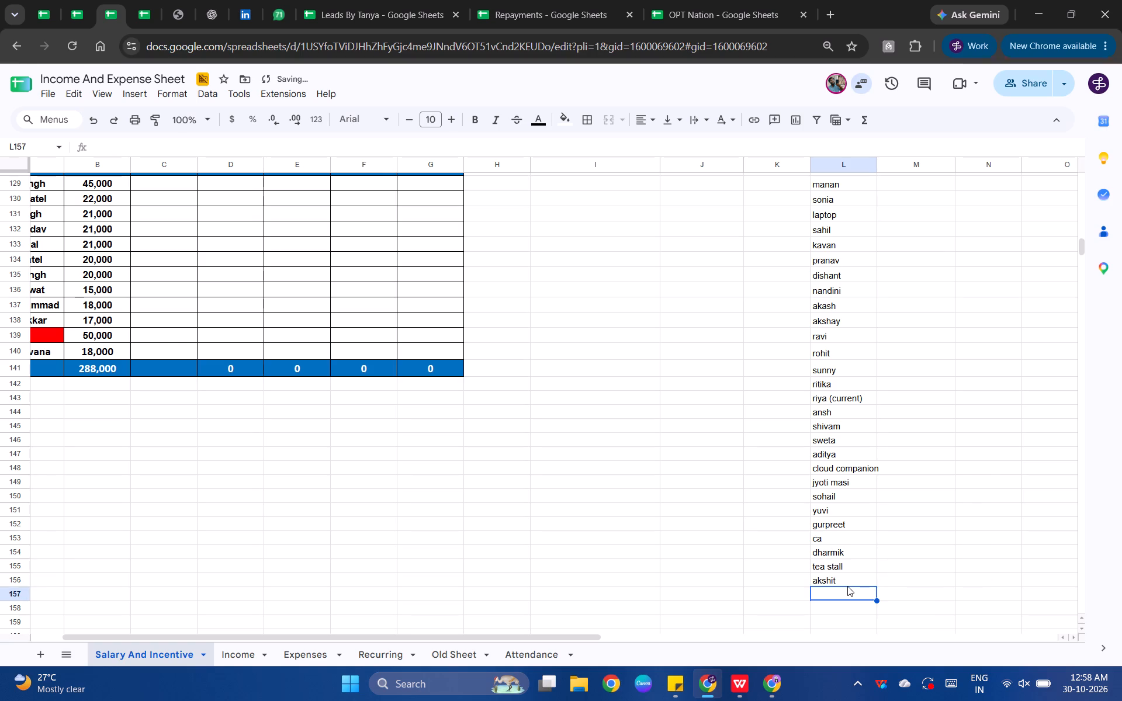
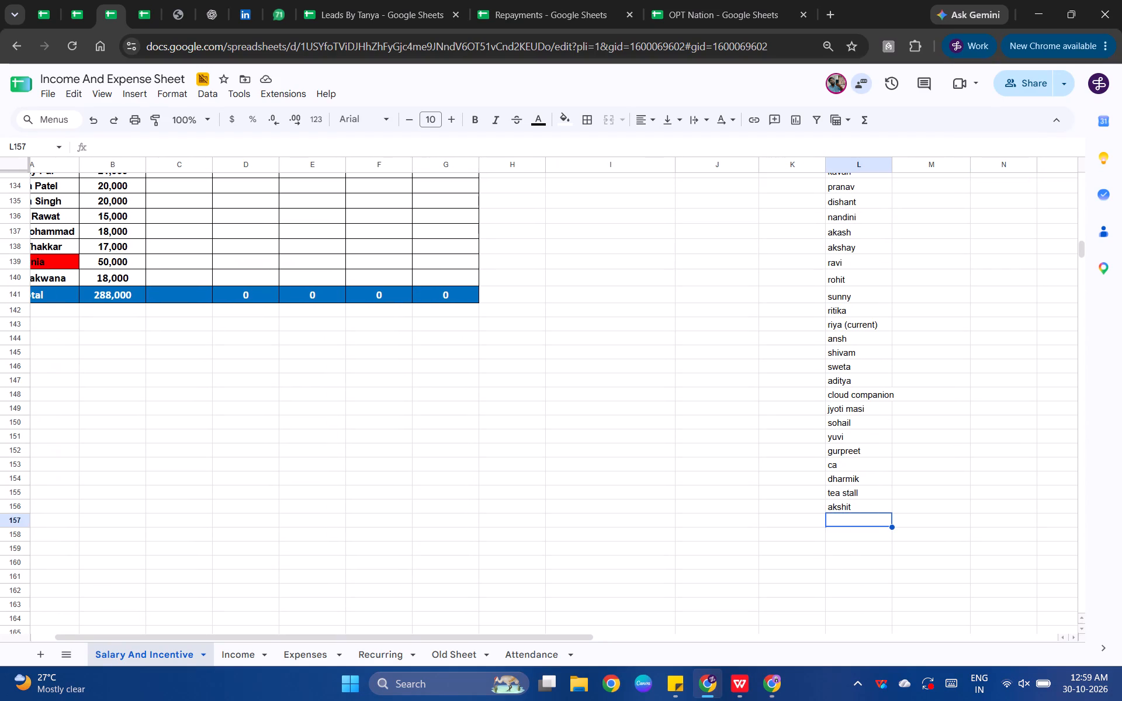
Add "leads", "linkedin" and "phound" to the list in cells L157, L158 and L159.
text(leads)
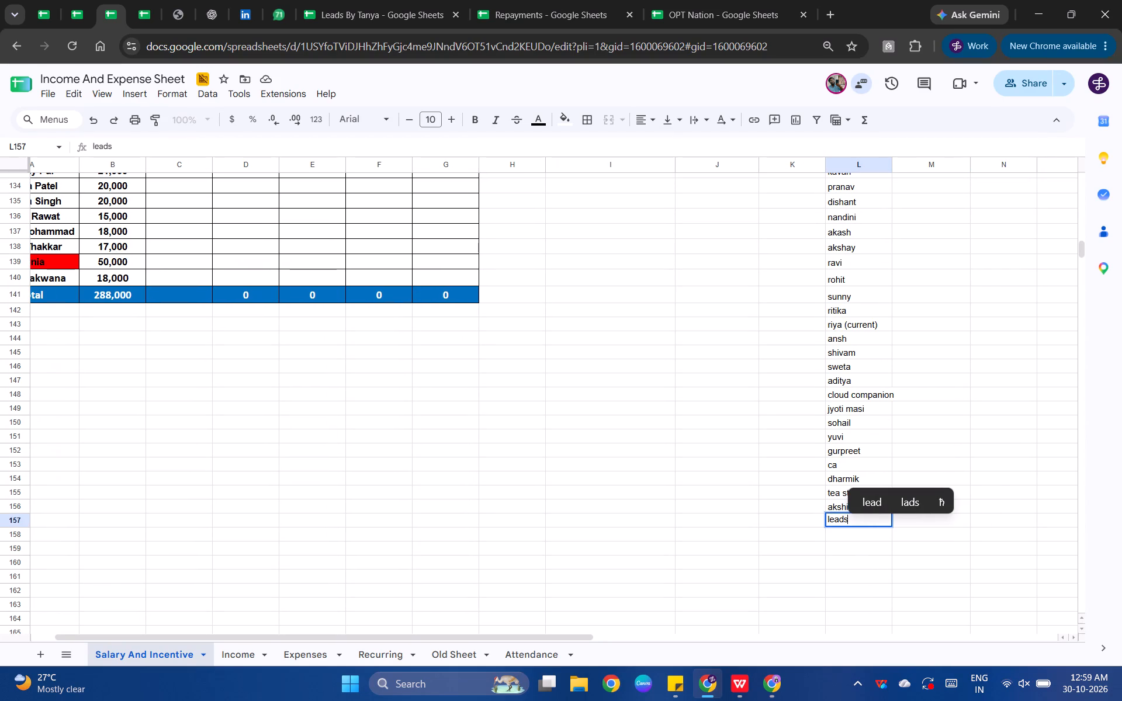
key(Return)
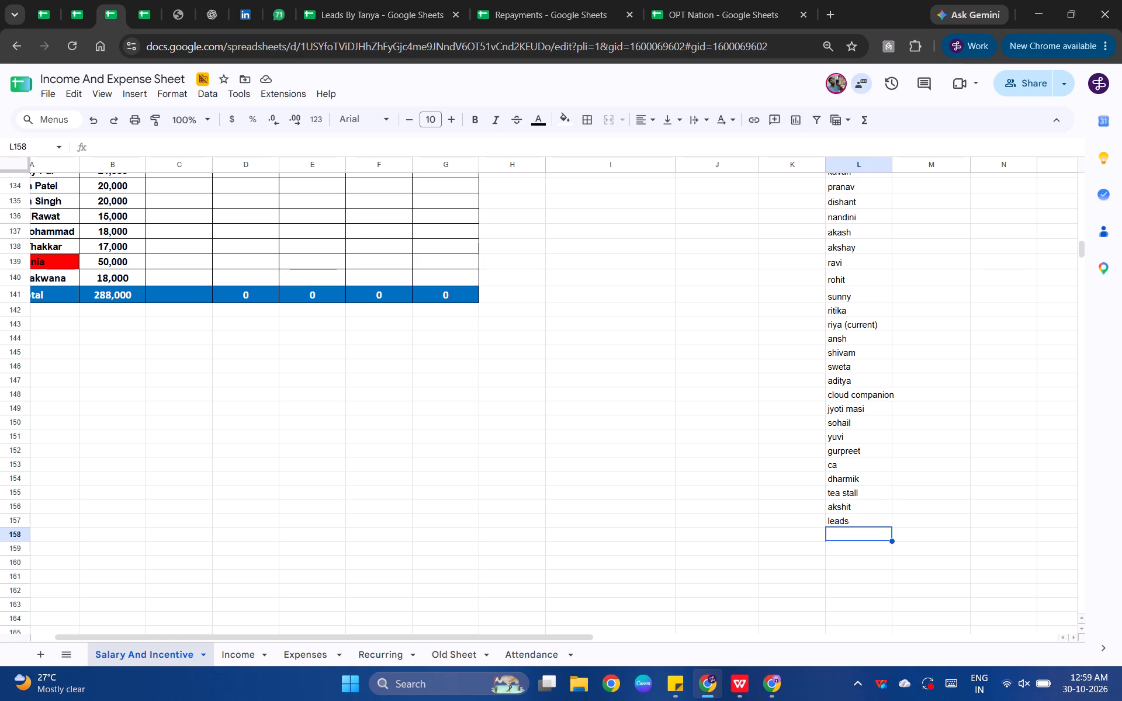
text(linkedin)
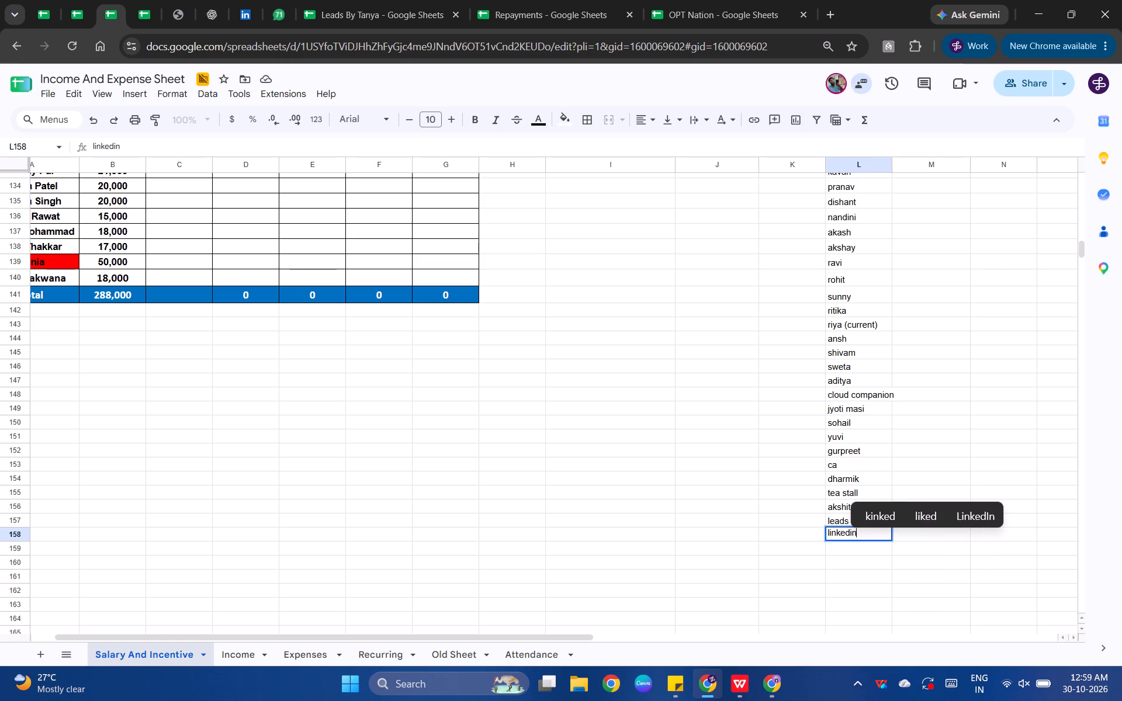
key(Return)
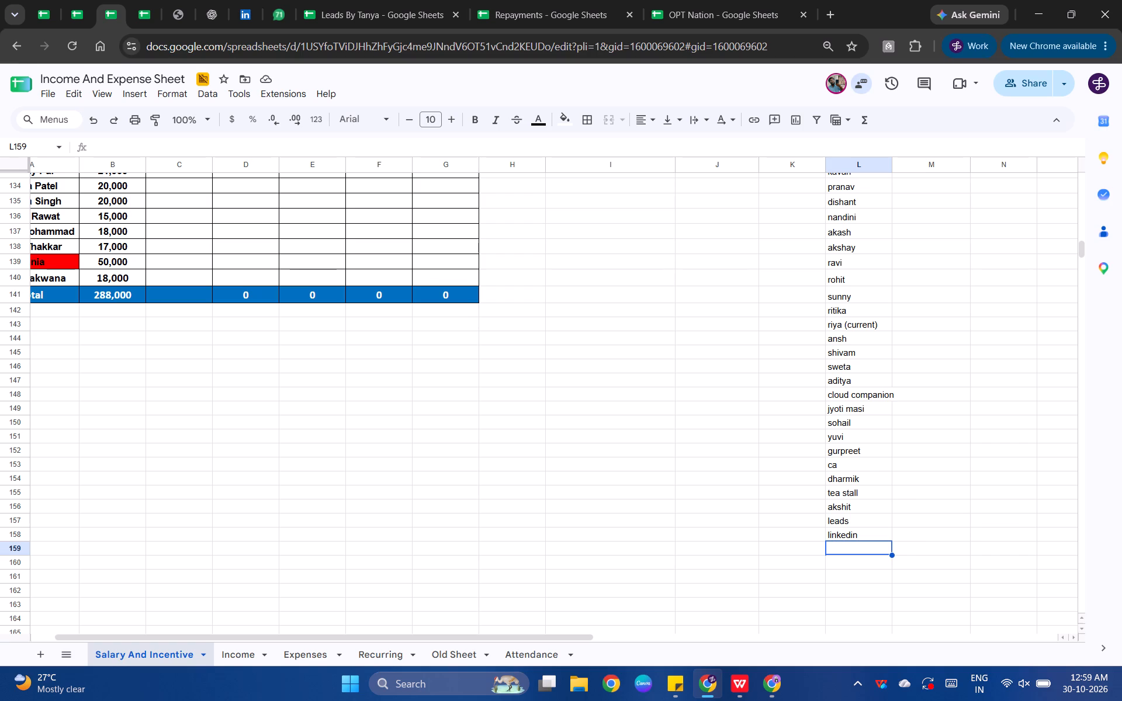
text(phound)
key(Return)
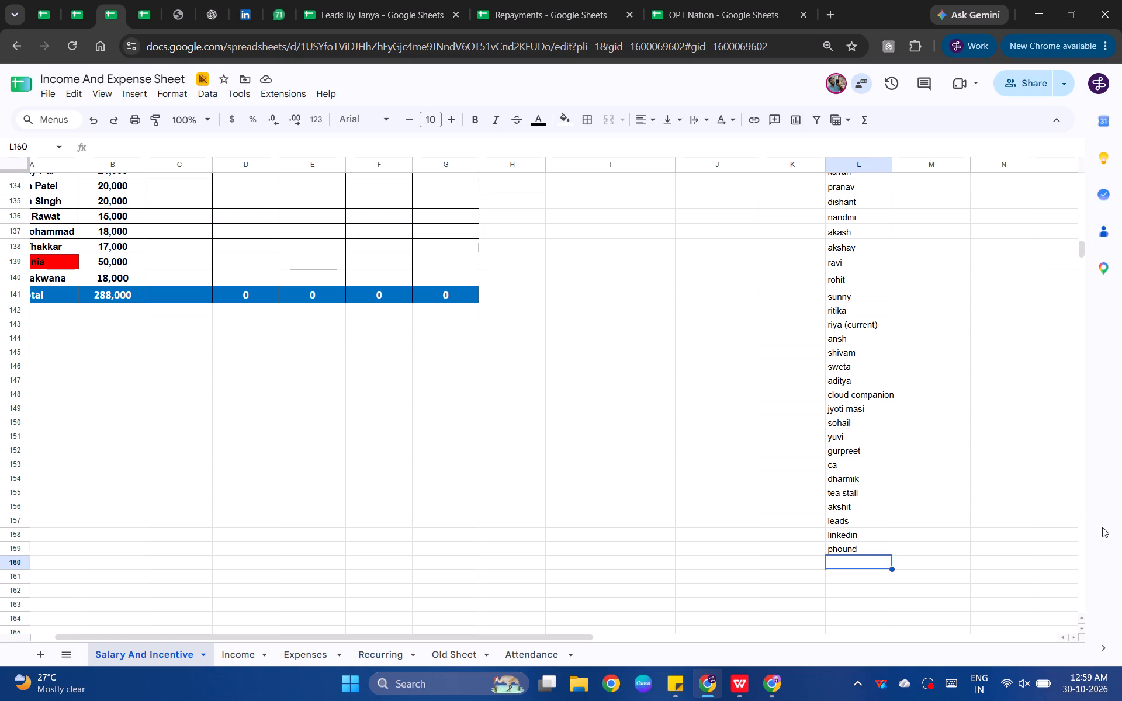
Review the list from rent to phound and select L128:L159 to count its entries.
scroll(1007, 474, up, 1)
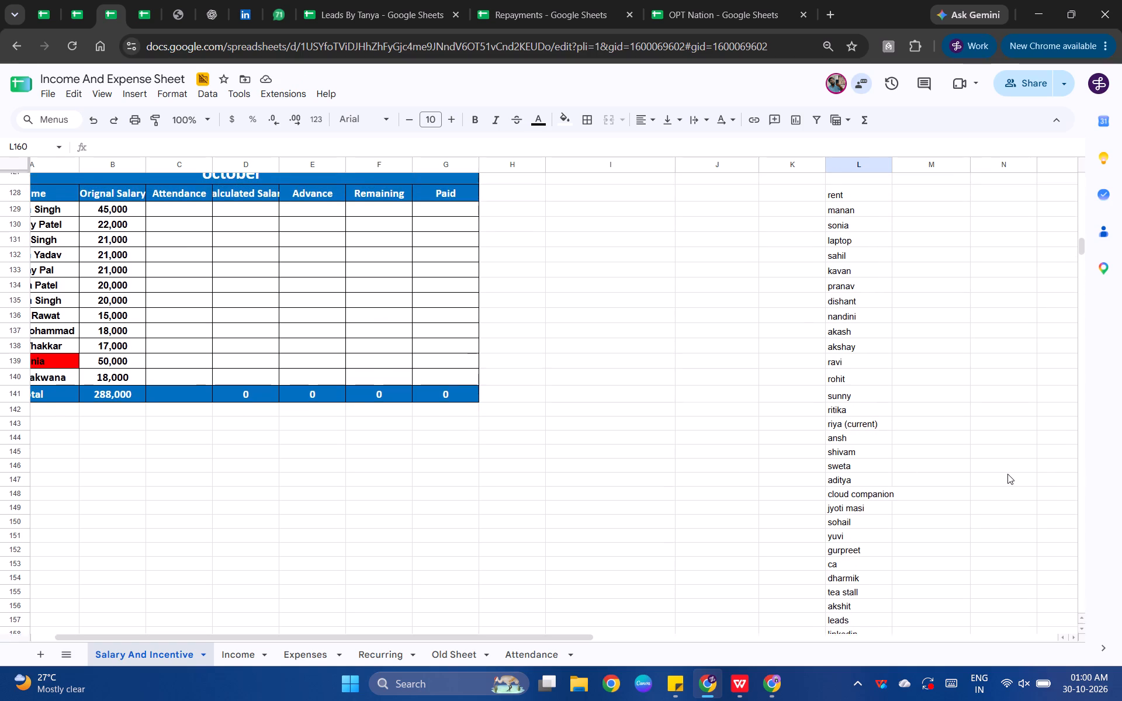
scroll(1007, 474, up, 1)
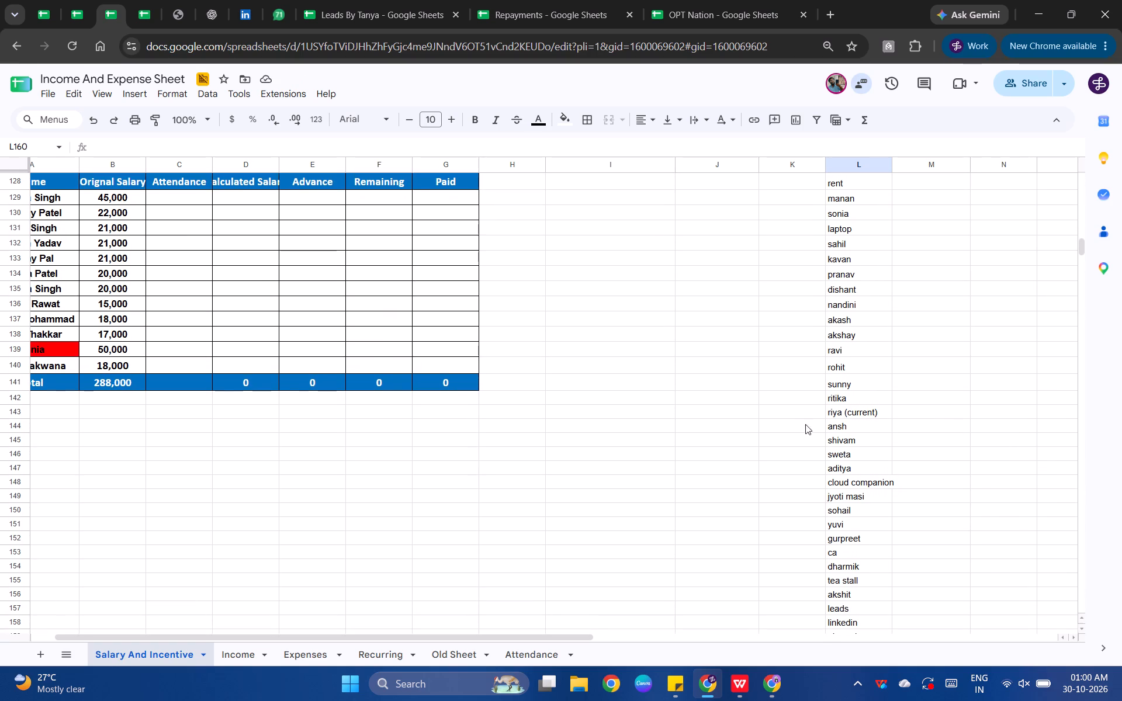
click(854, 499)
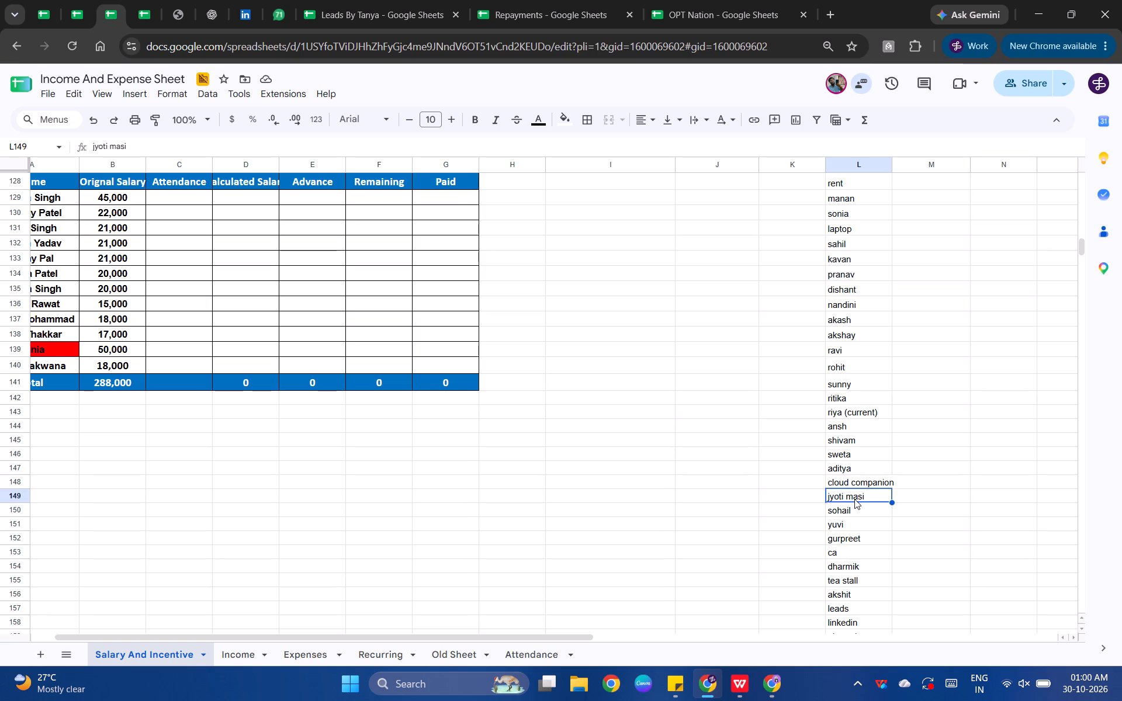
scroll(854, 499, up, 1)
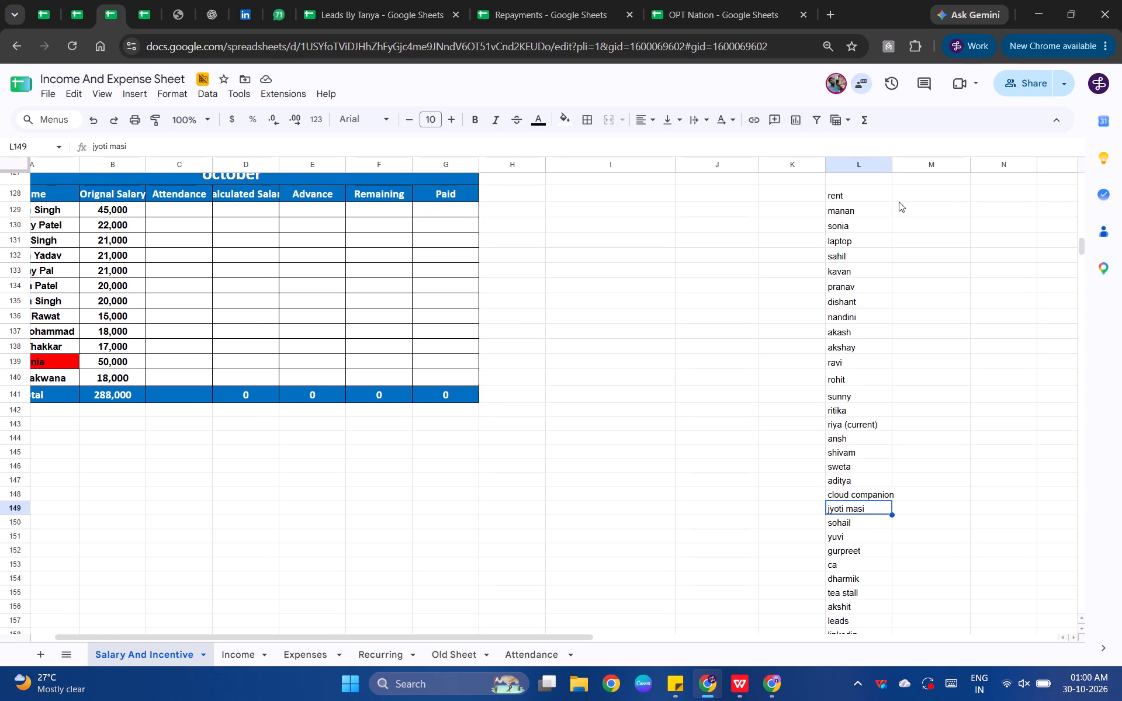
drag(853, 199, 834, 624)
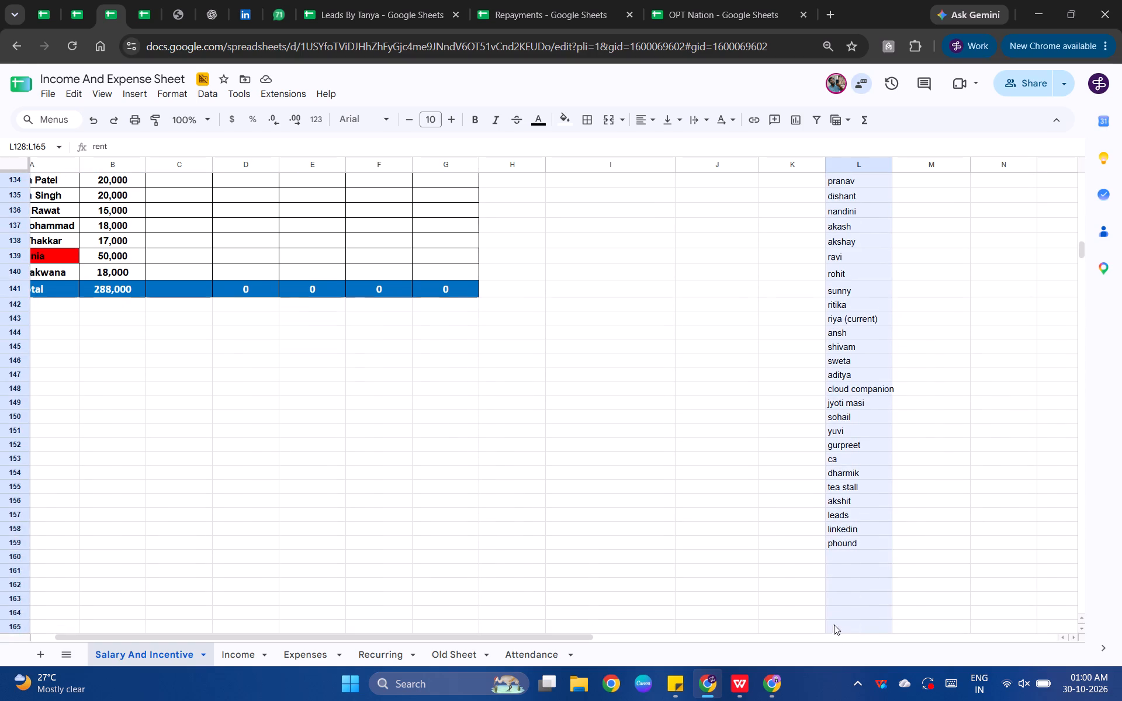
drag(834, 624, 848, 542)
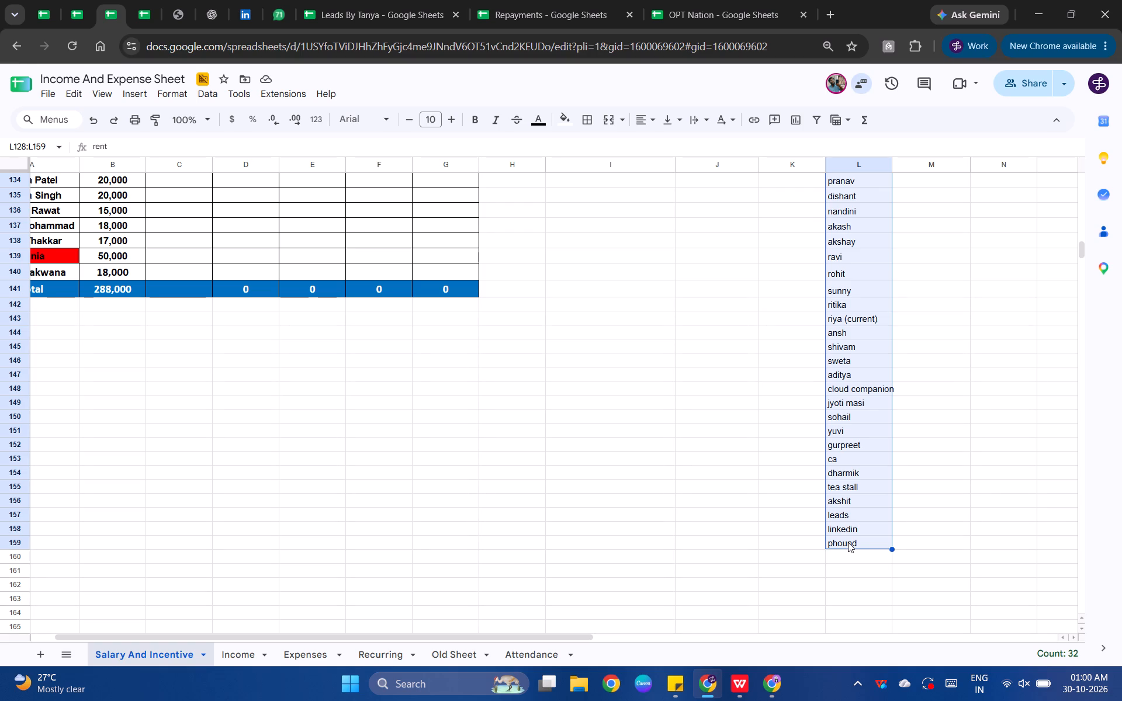
click(985, 537)
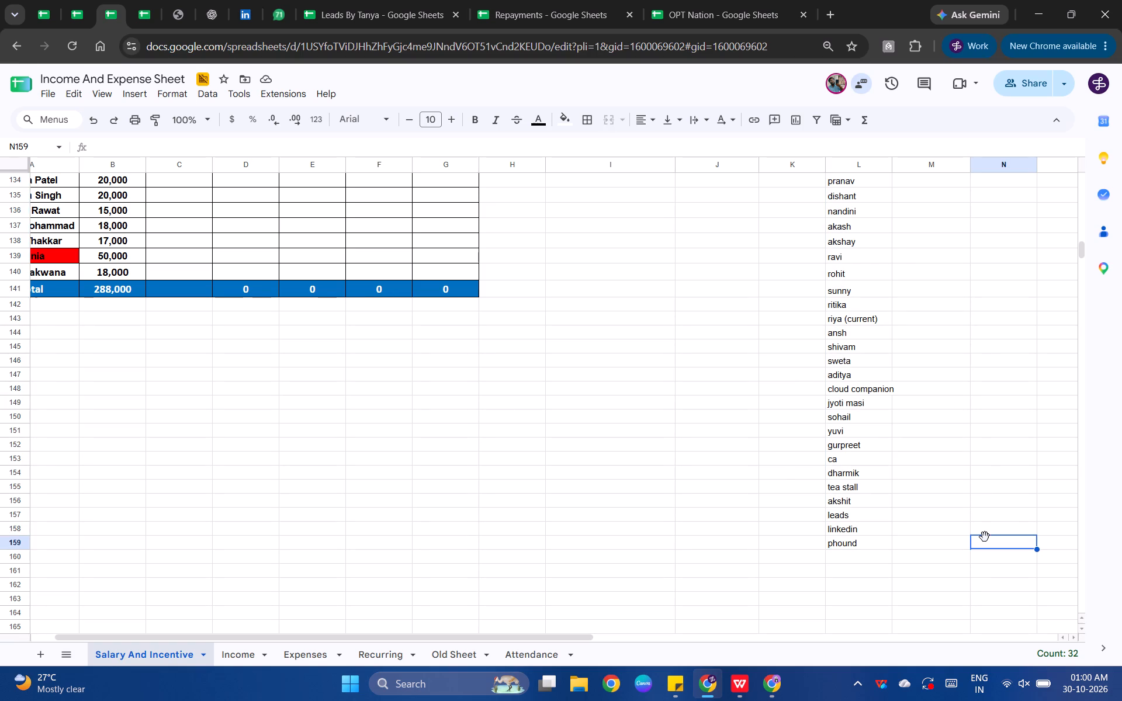
Check the earlier months' tables for missing payees and add "chandrashekar" and "ravi" in cells L160 and L161.
scroll(618, 319, up, 1)
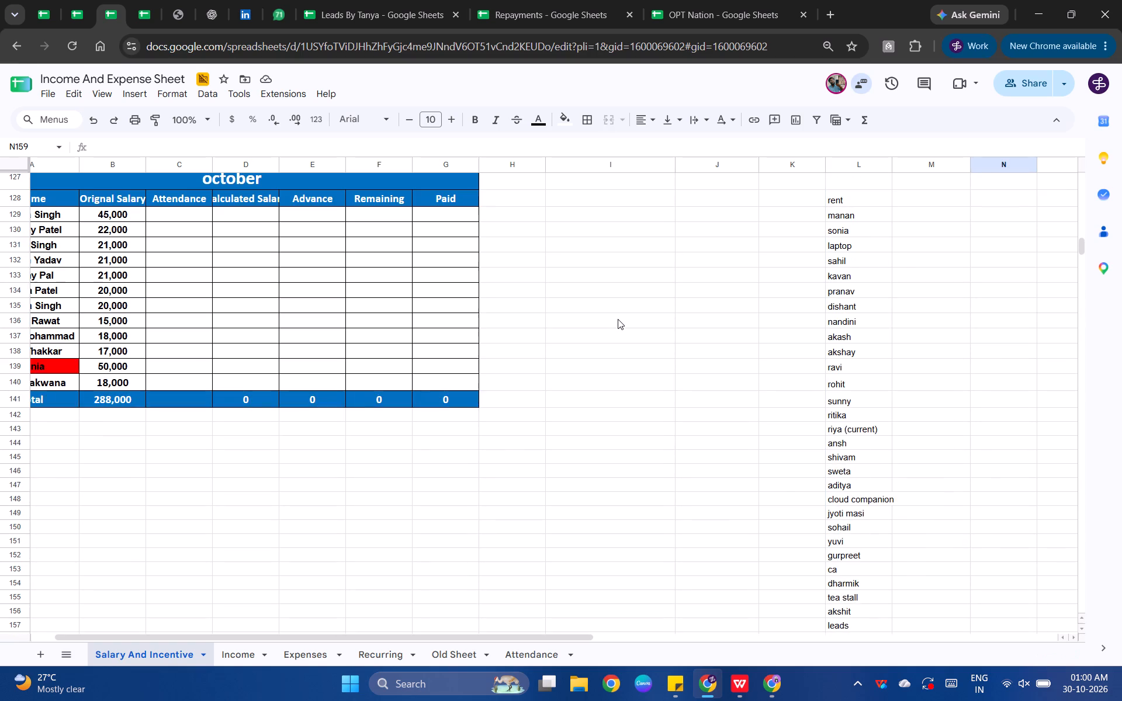
scroll(618, 319, up, 1)
scroll(618, 319, right, 5)
scroll(618, 319, up, 7)
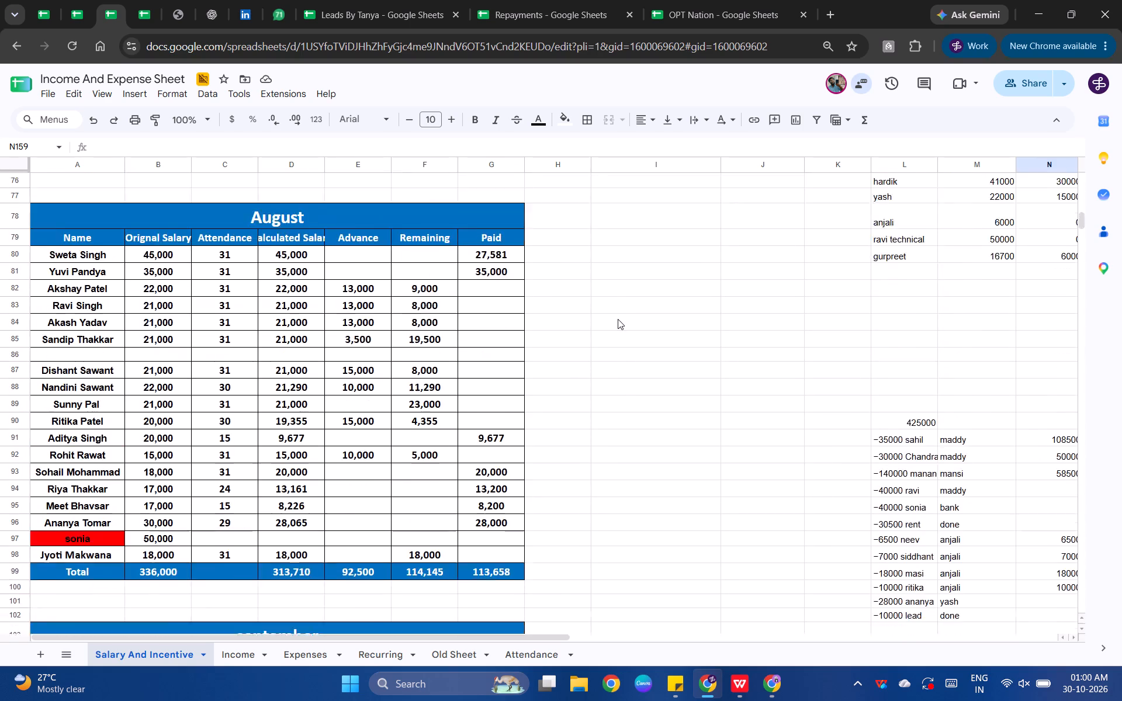
scroll(618, 319, up, 5)
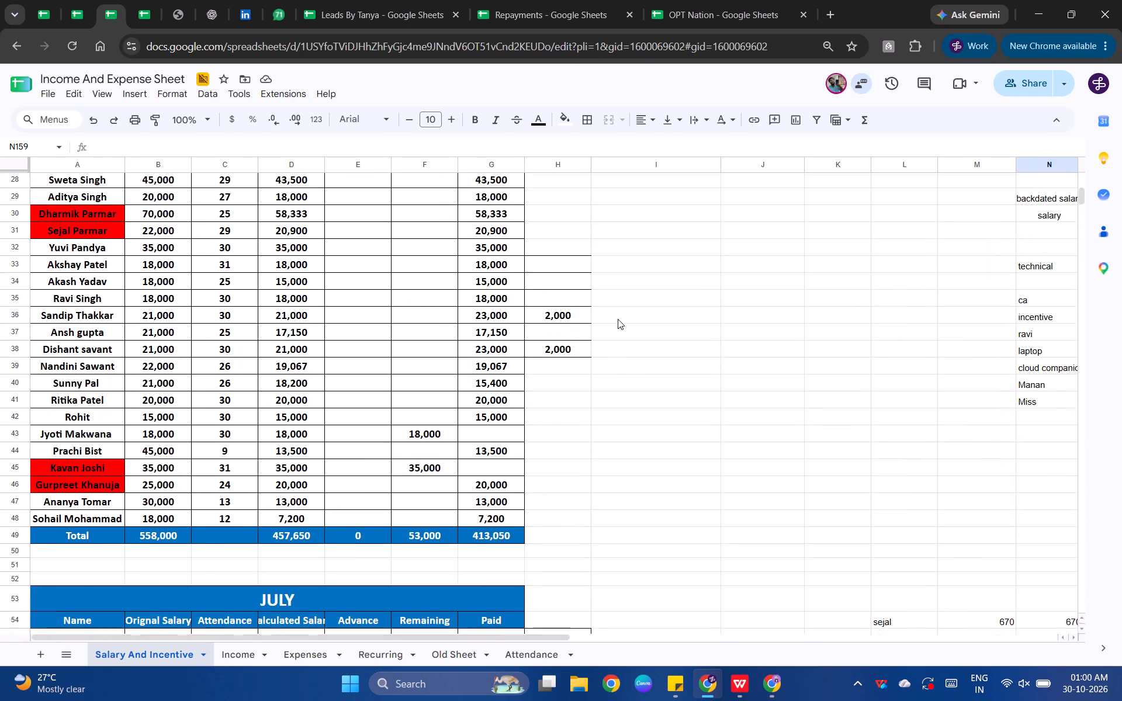
scroll(618, 319, up, 3)
scroll(618, 319, down, 12)
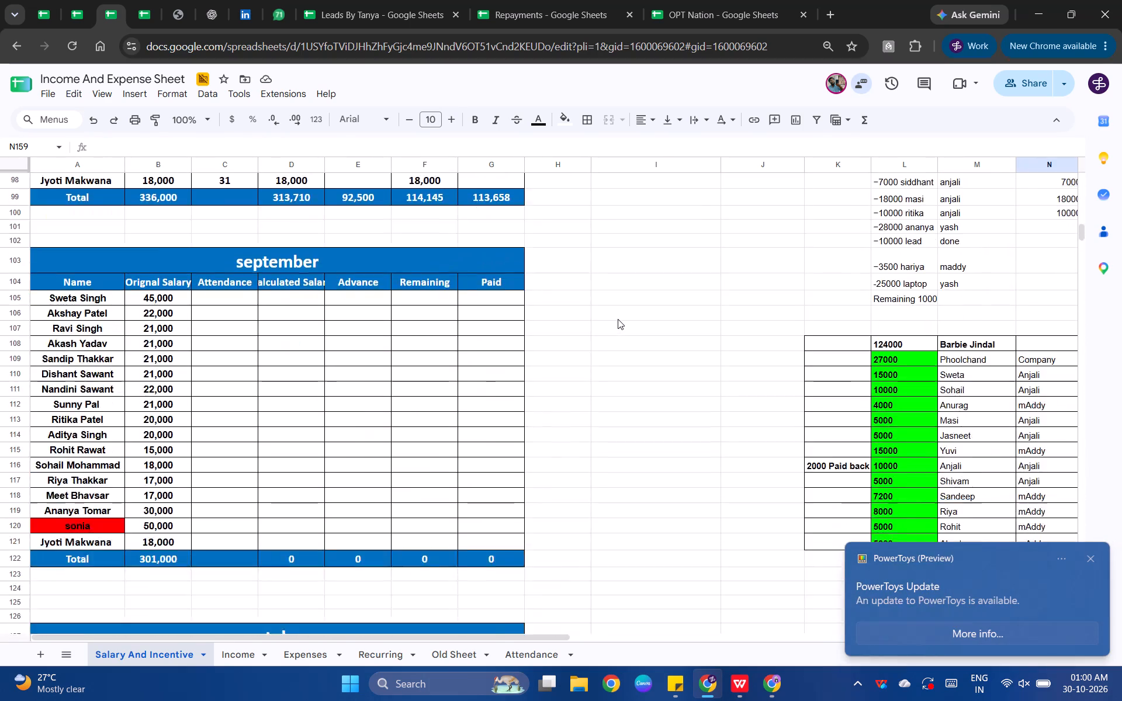
scroll(618, 319, down, 5)
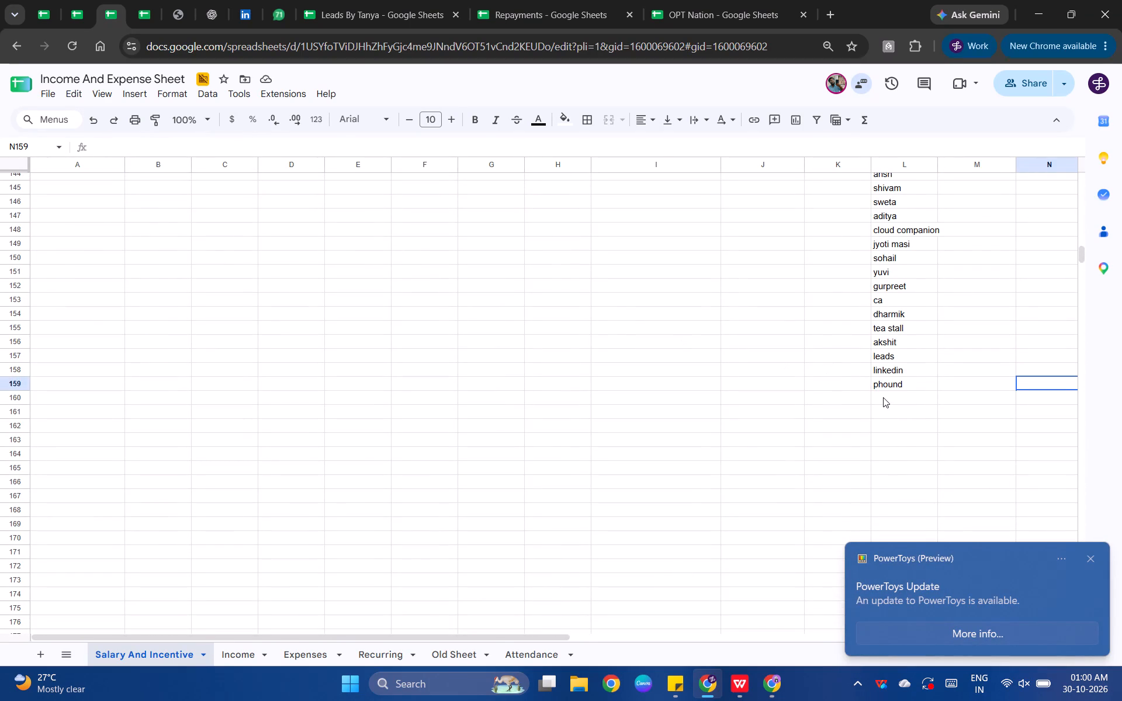
click(883, 397)
text(chandra)
text(shekar)
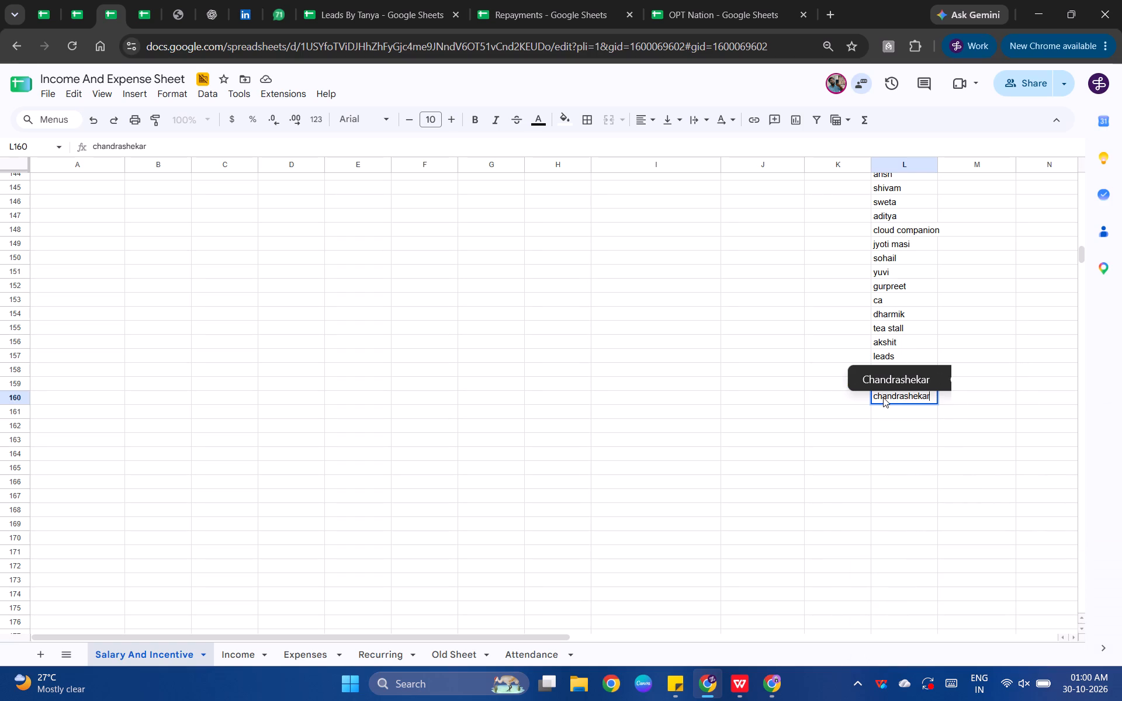
key(Return)
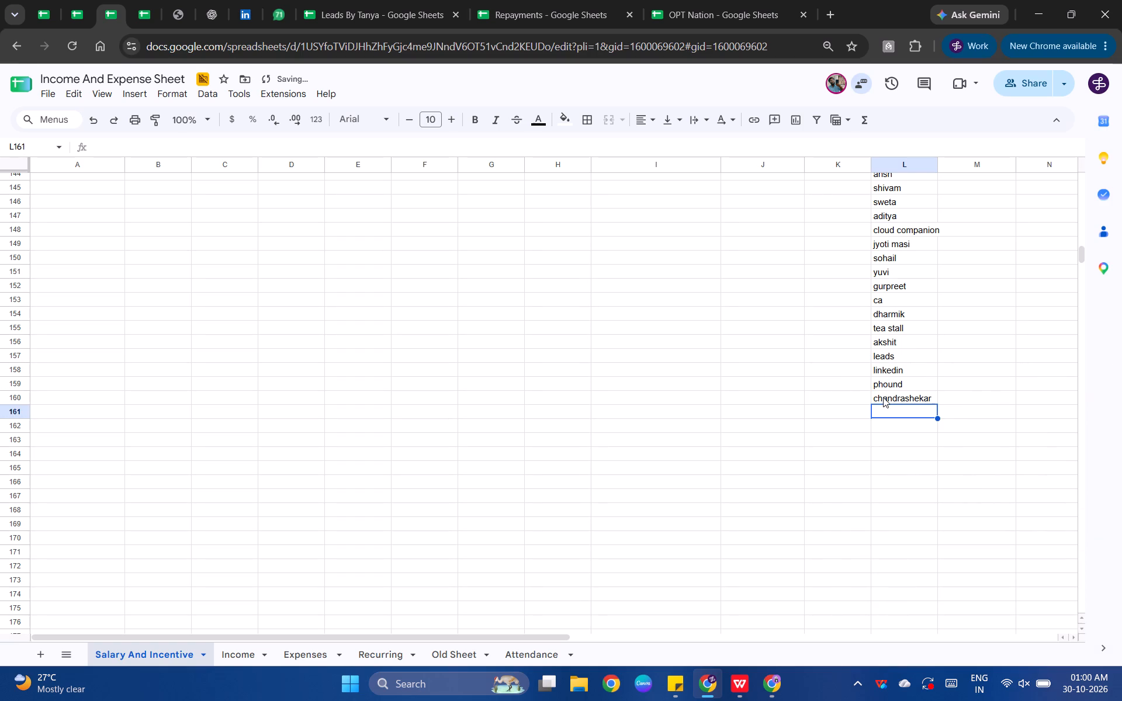
text(ravi)
key(Return)
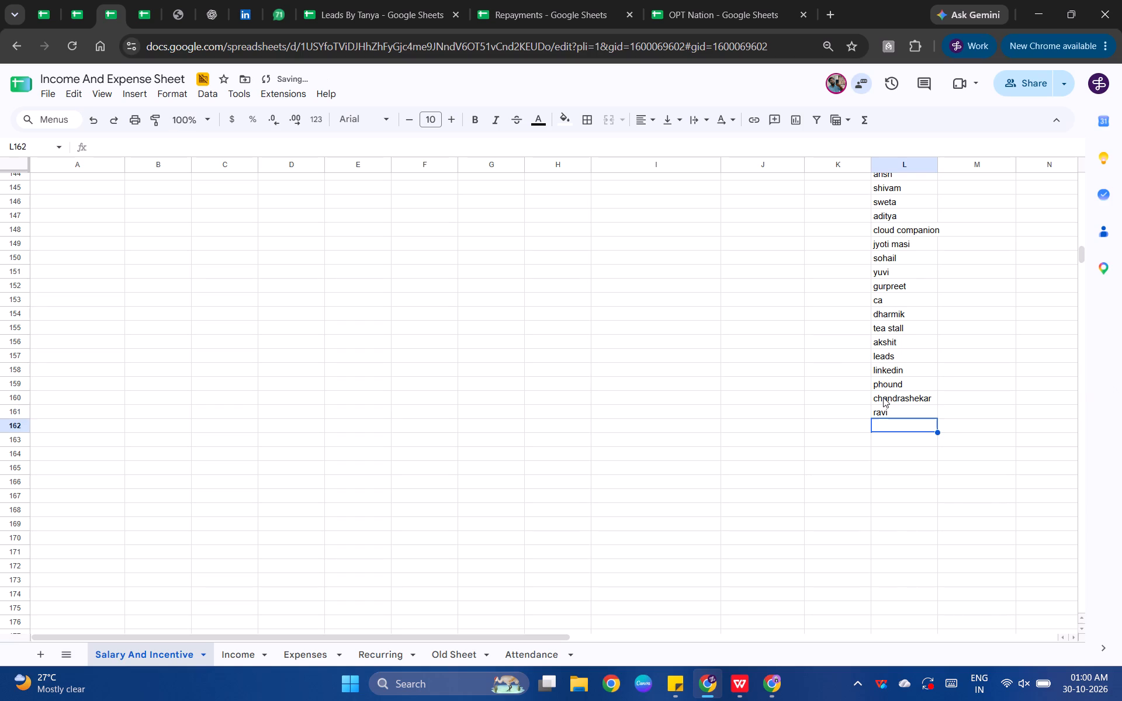
Change the last list entry in cell L161 to "ravi us".
click(813, 452)
scroll(813, 452, left, 3)
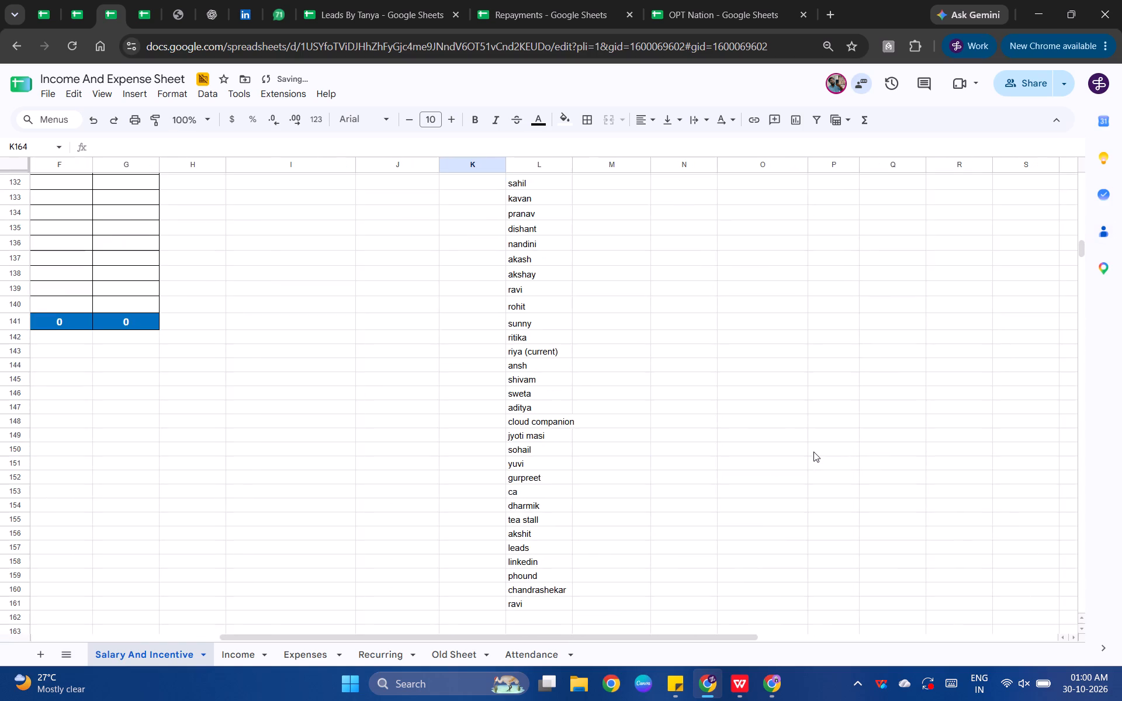
scroll(813, 452, down, 1)
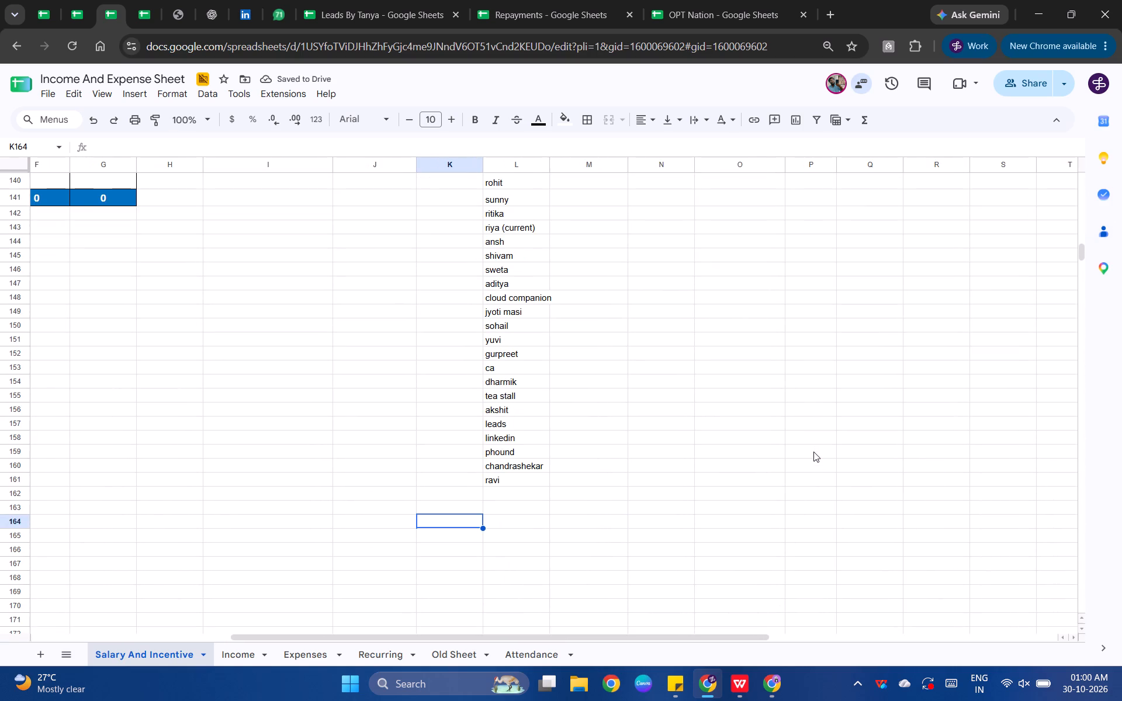
click(540, 480)
text(ravi us)
key(Return)
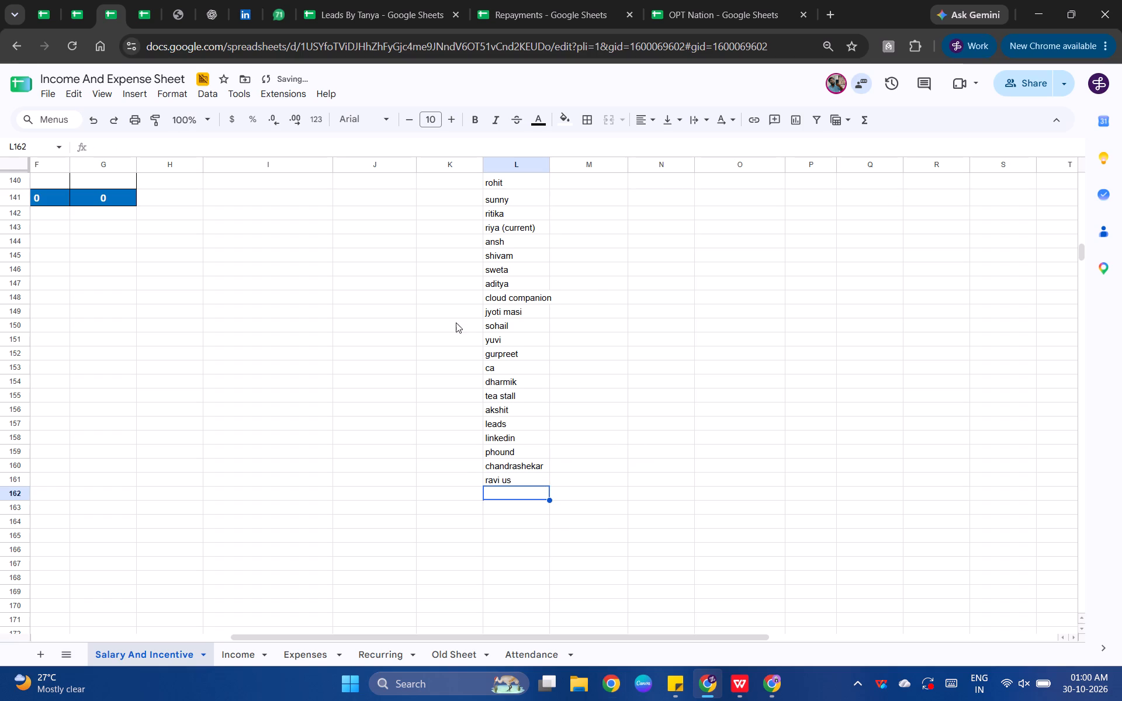
Review the full list from rent to ravi us and select L128:L161 to count its entries.
scroll(487, 521, up, 2)
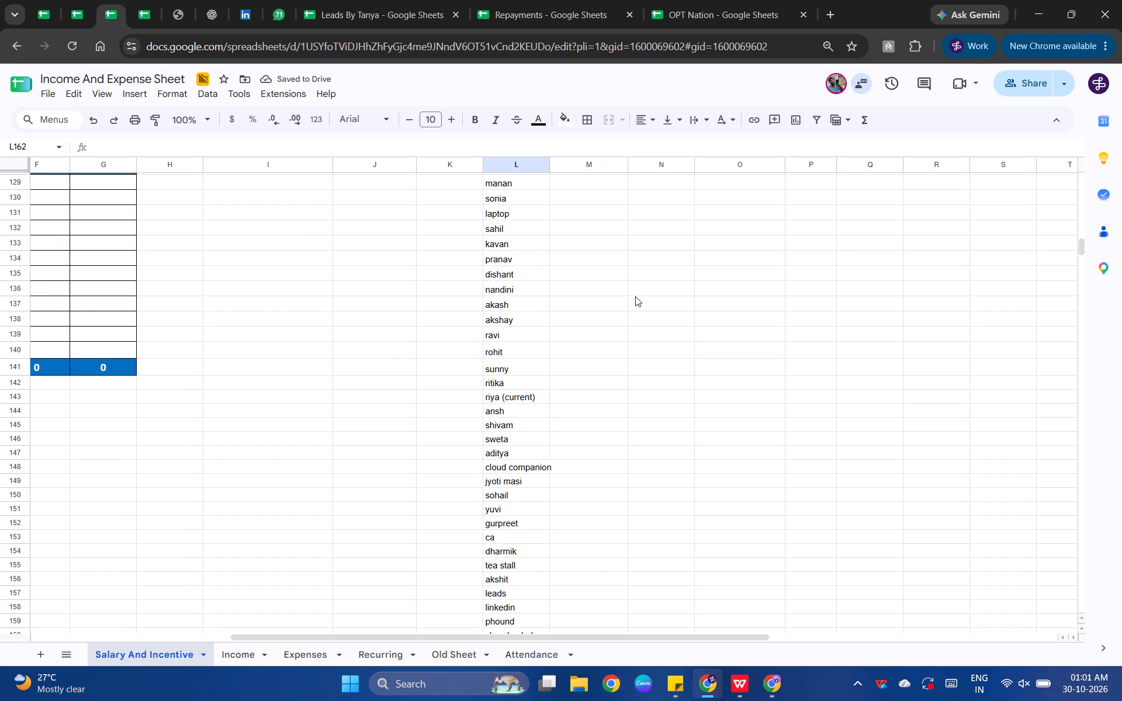
scroll(500, 192, up, 1)
click(500, 192)
drag(500, 192, 539, 659)
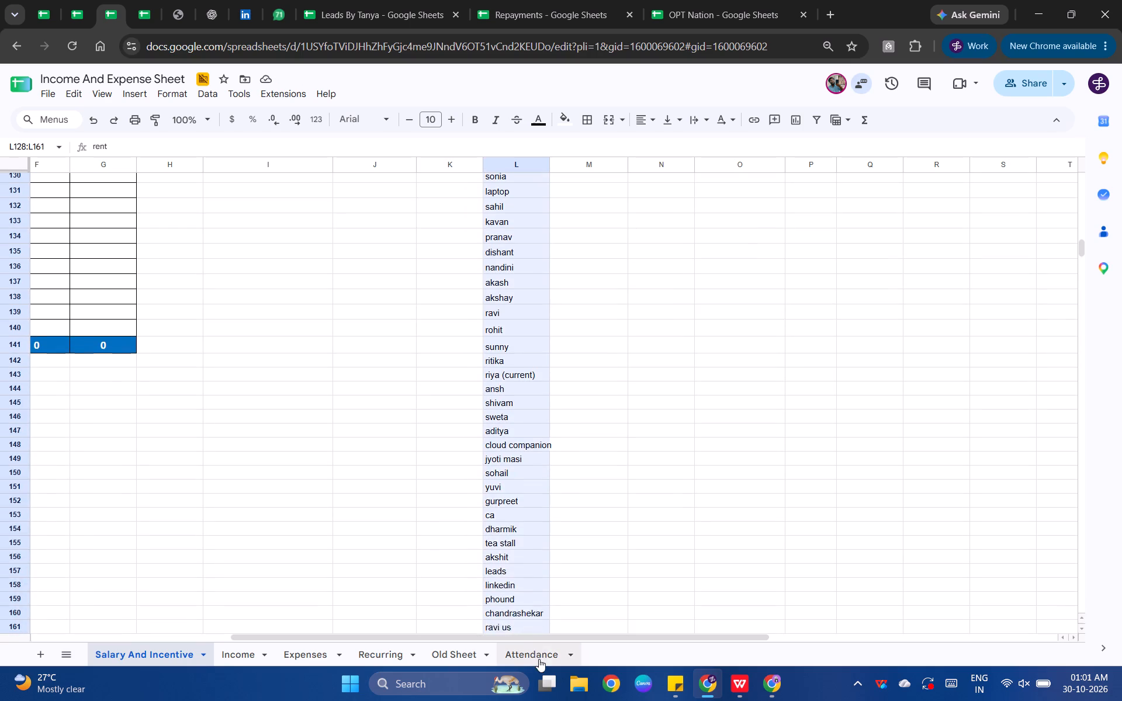
drag(539, 659, 542, 515)
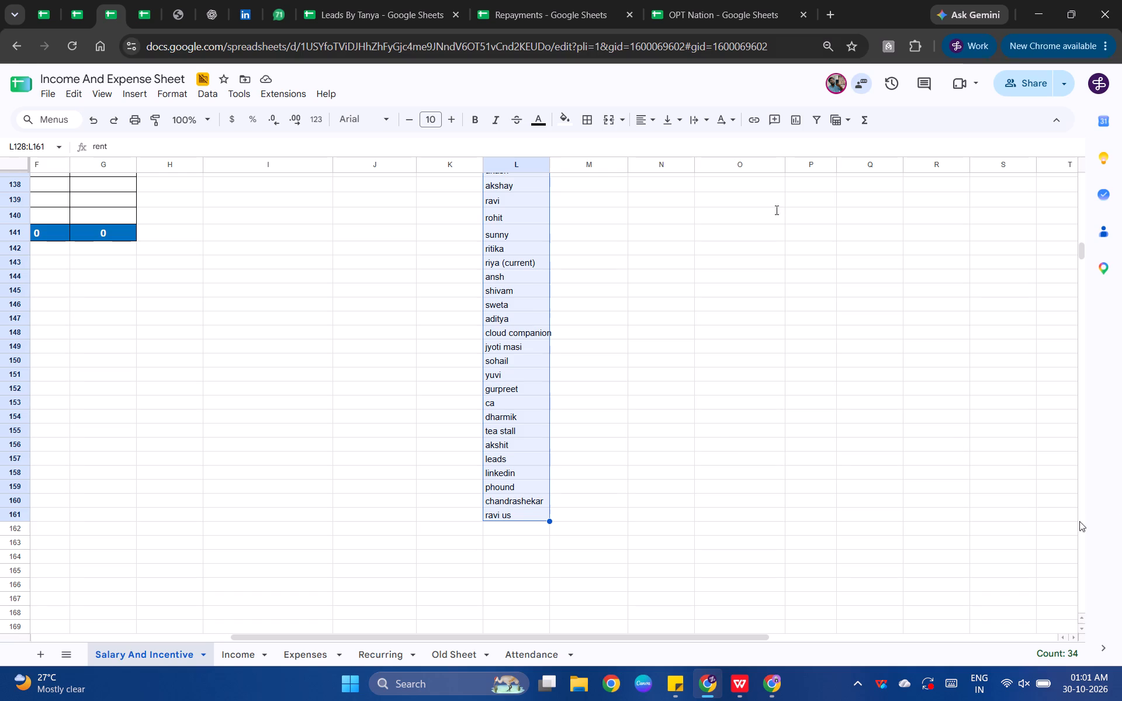
click(624, 438)
scroll(524, 497, up, 5)
drag(520, 398, 516, 700)
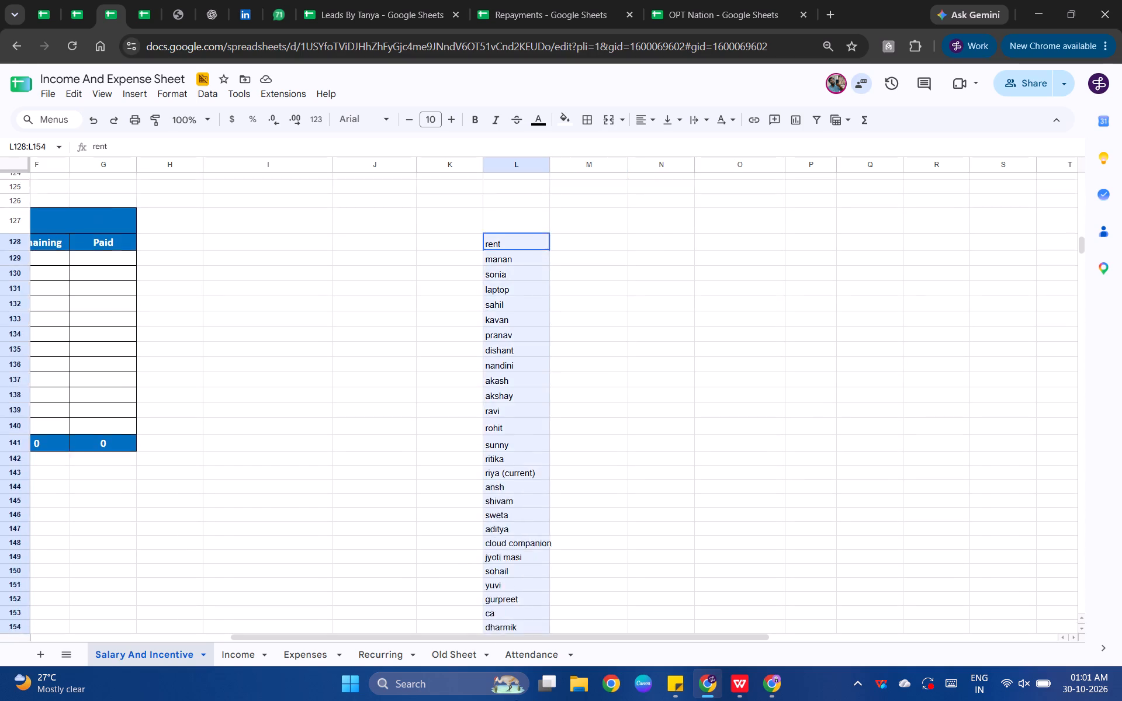
drag(516, 700, 505, 360)
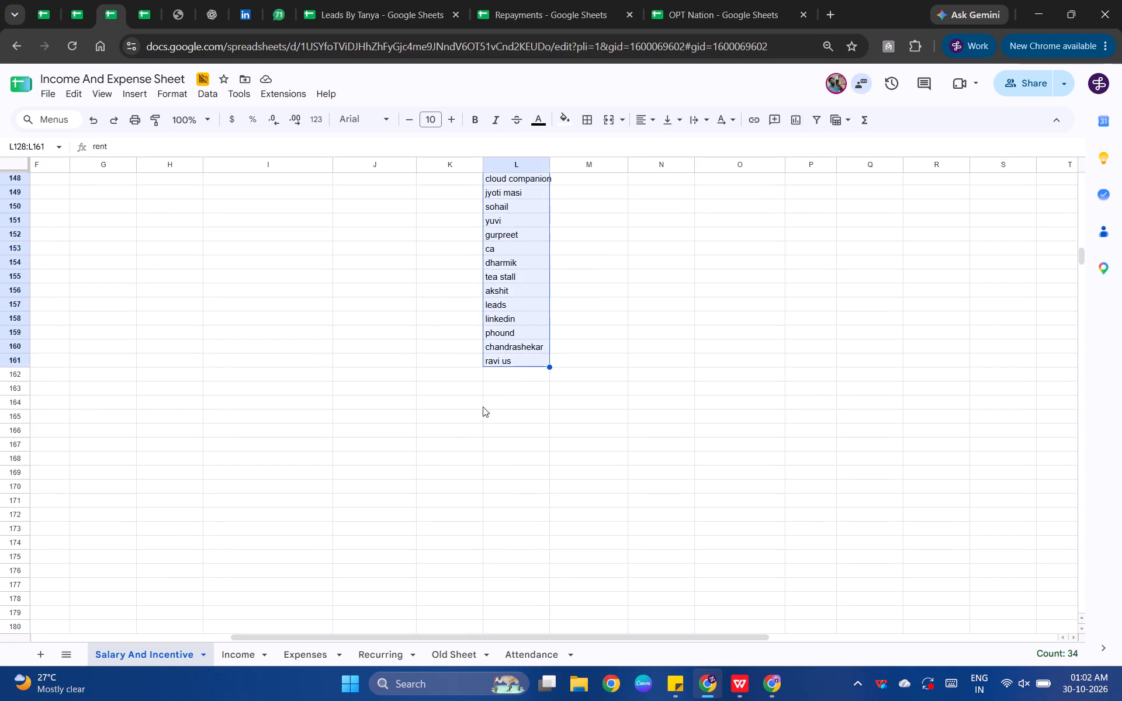
scroll(432, 472, up, 7)
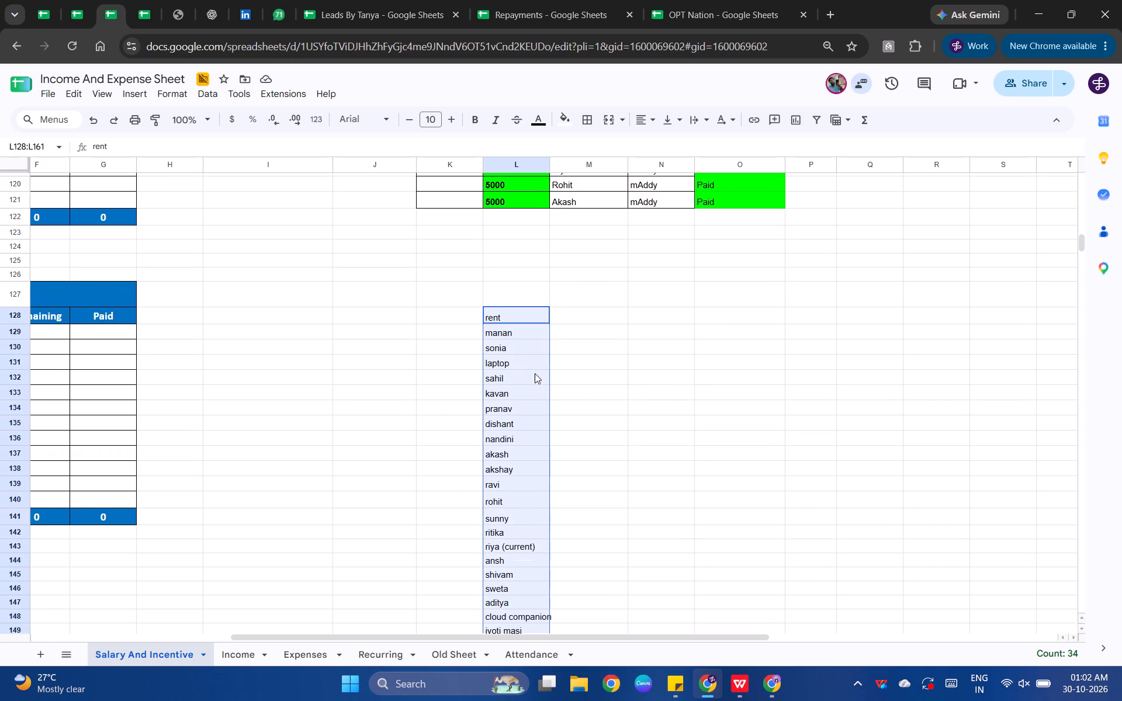
click(564, 389)
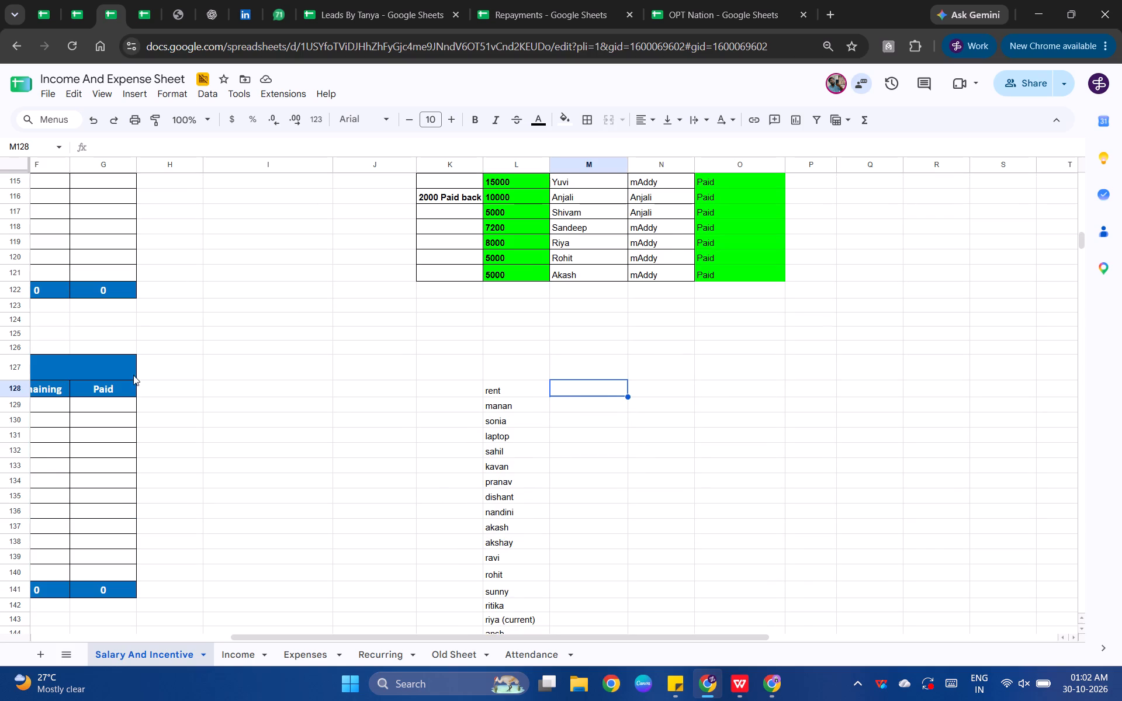
Add "lightbill/internet bill" in cell L127, directly above the rent entry.
scroll(505, 369, down, 6)
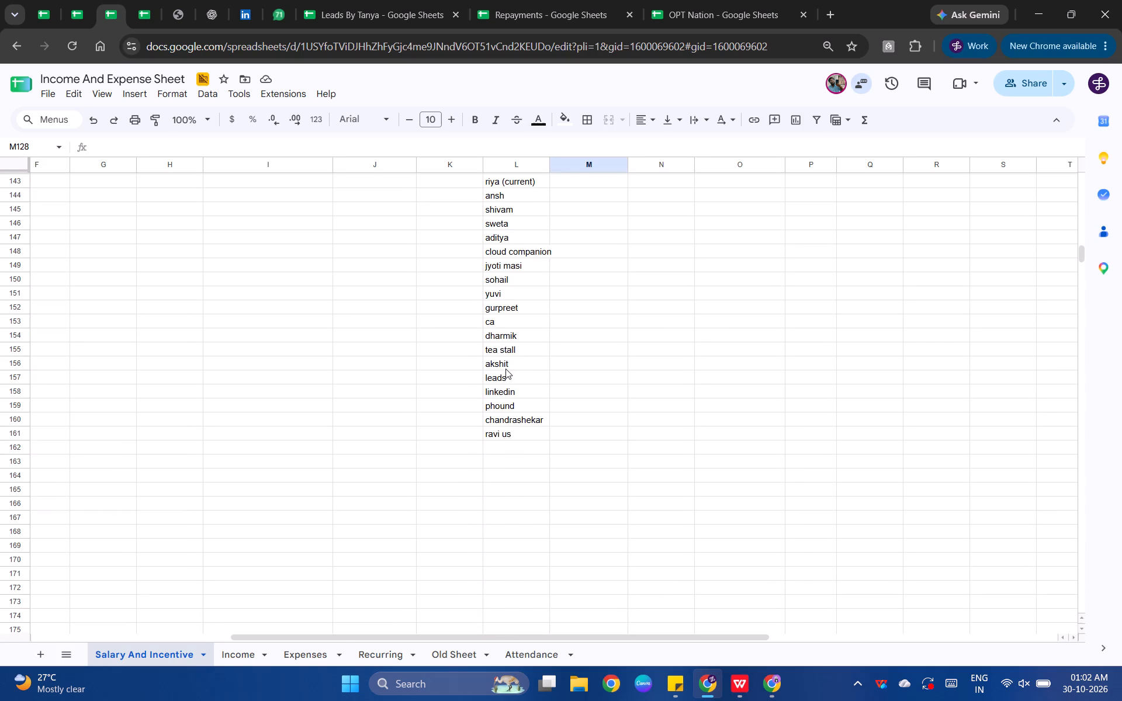
scroll(505, 369, up, 6)
click(505, 369)
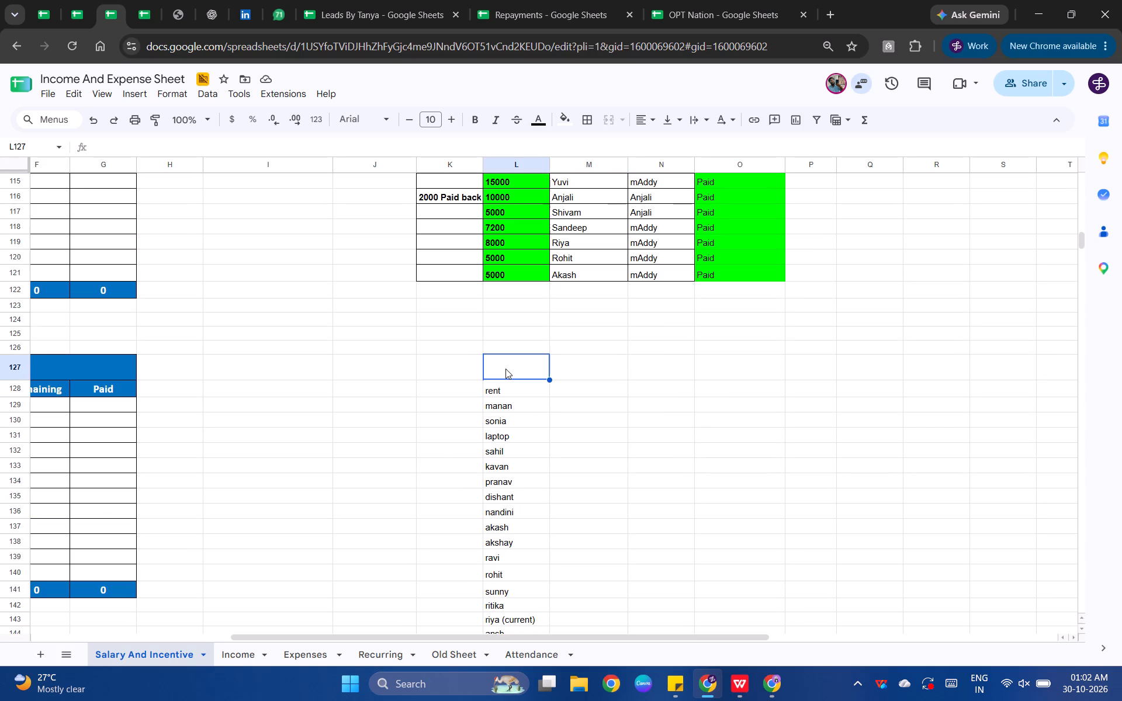
text(lightbill/)
text(internex)
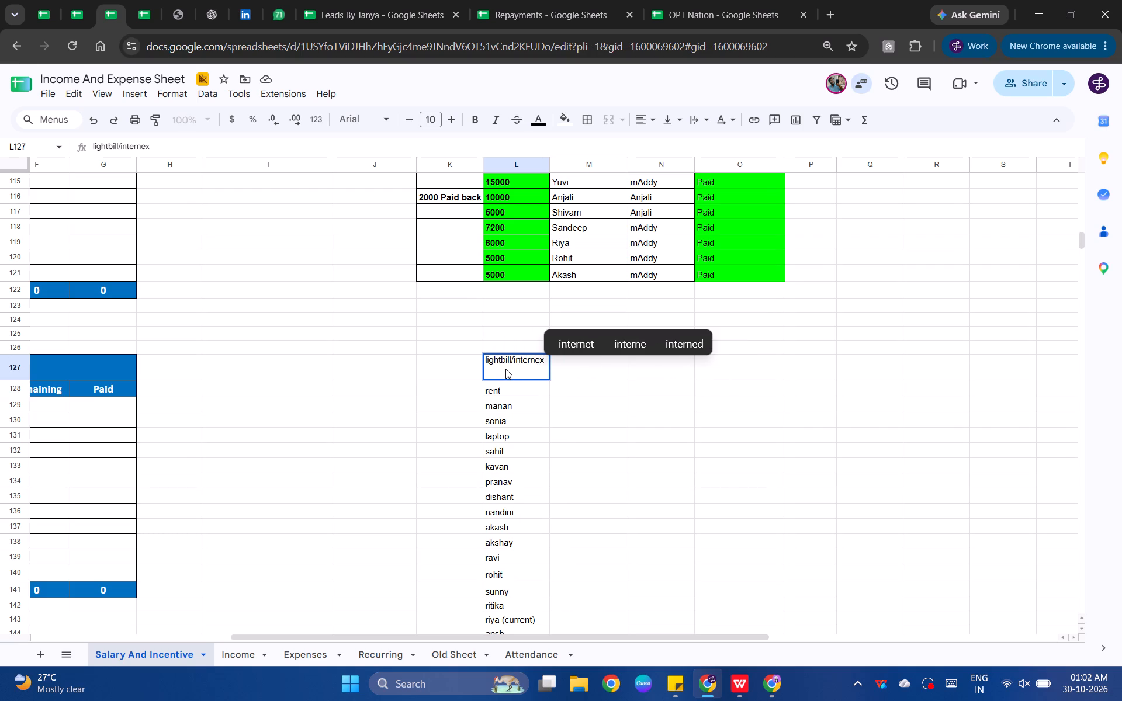
key(BackSpace)
text(t)
key(space)
text(bil)
key(l)
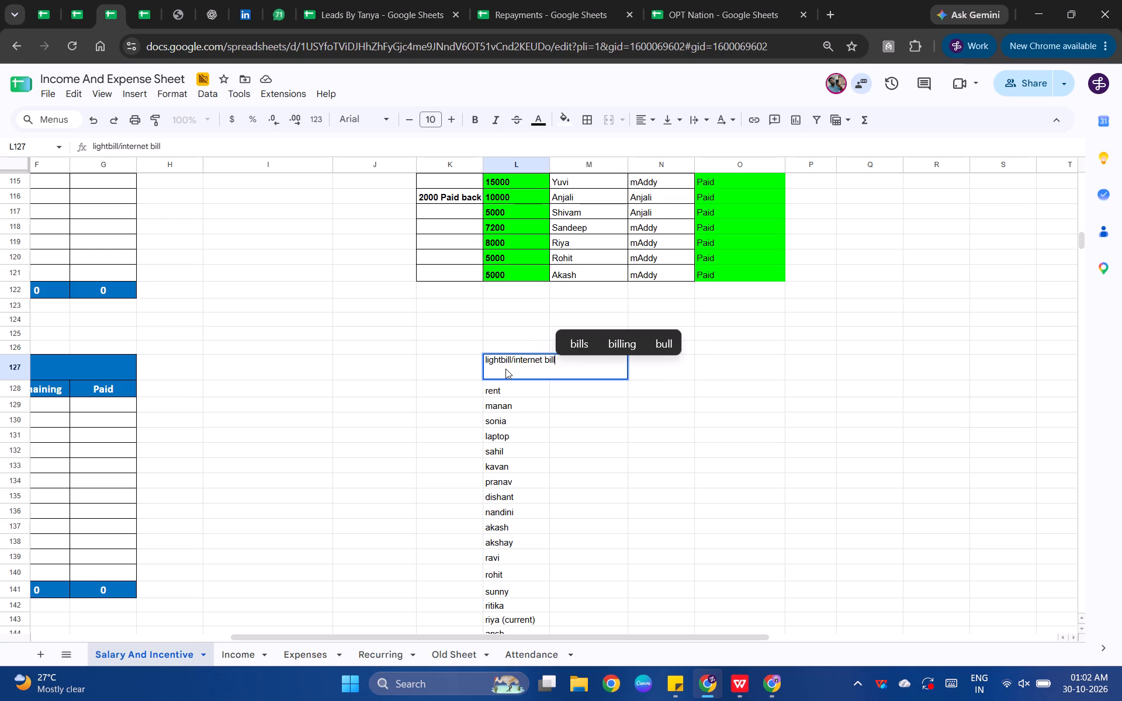
key(Return)
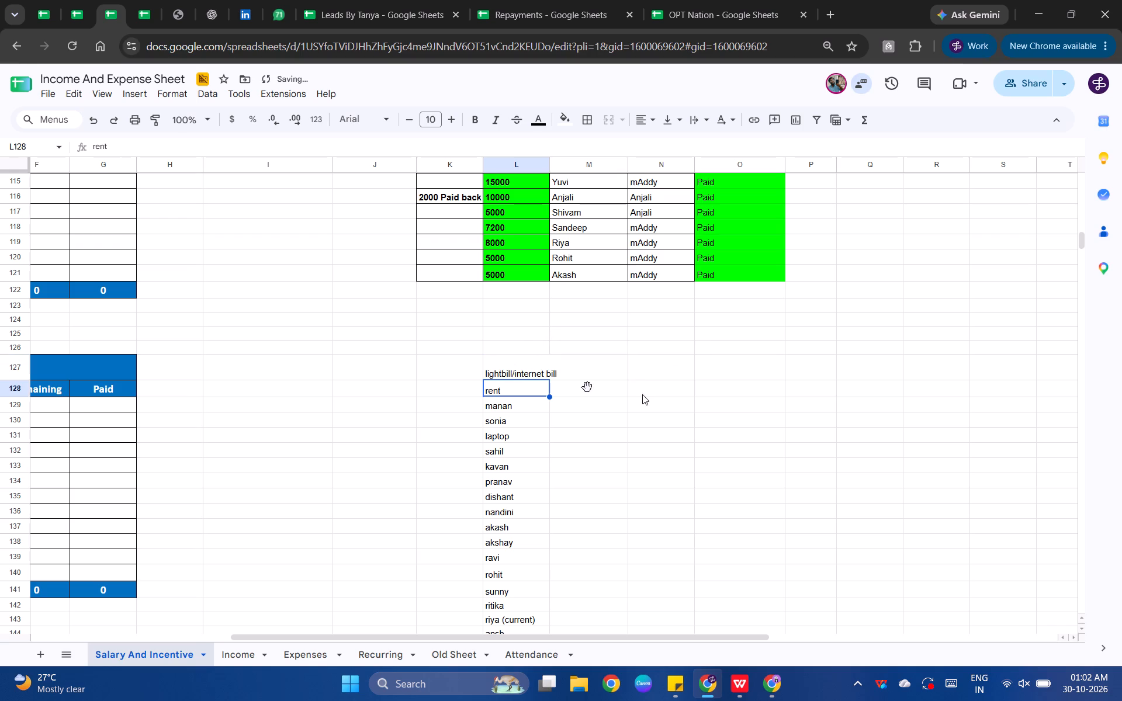
Select the payee list from lightbill/internet bill to ravi us, L127:L161, to count its entries.
click(522, 352)
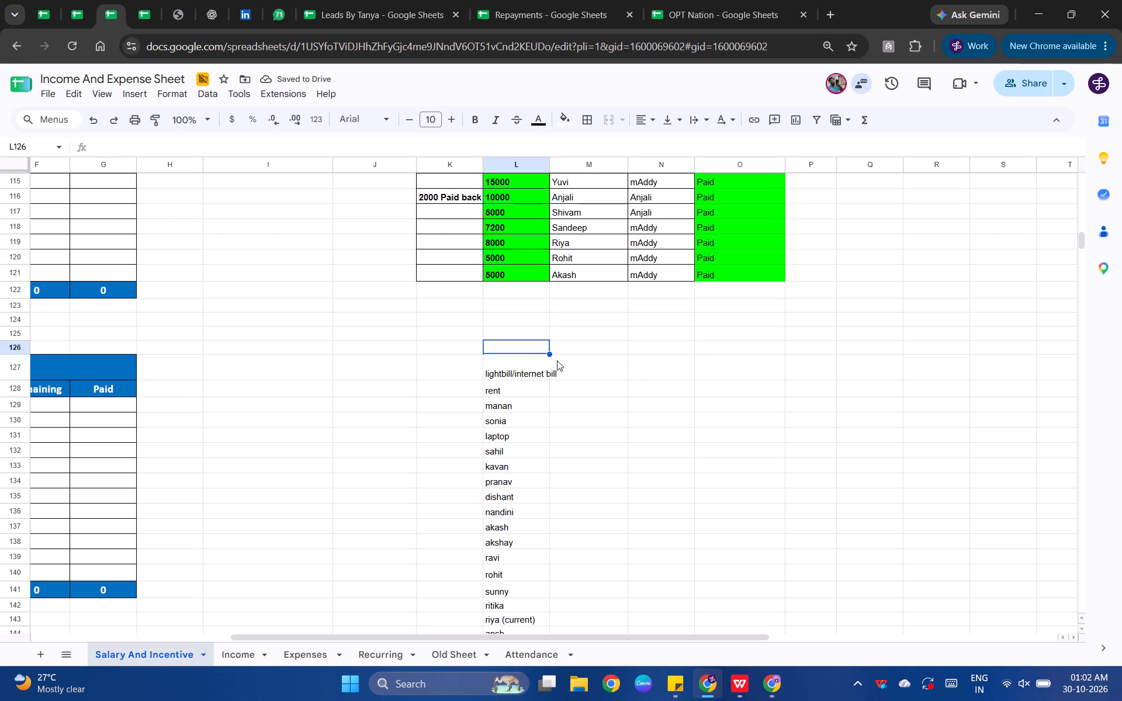
drag(510, 360, 539, 533)
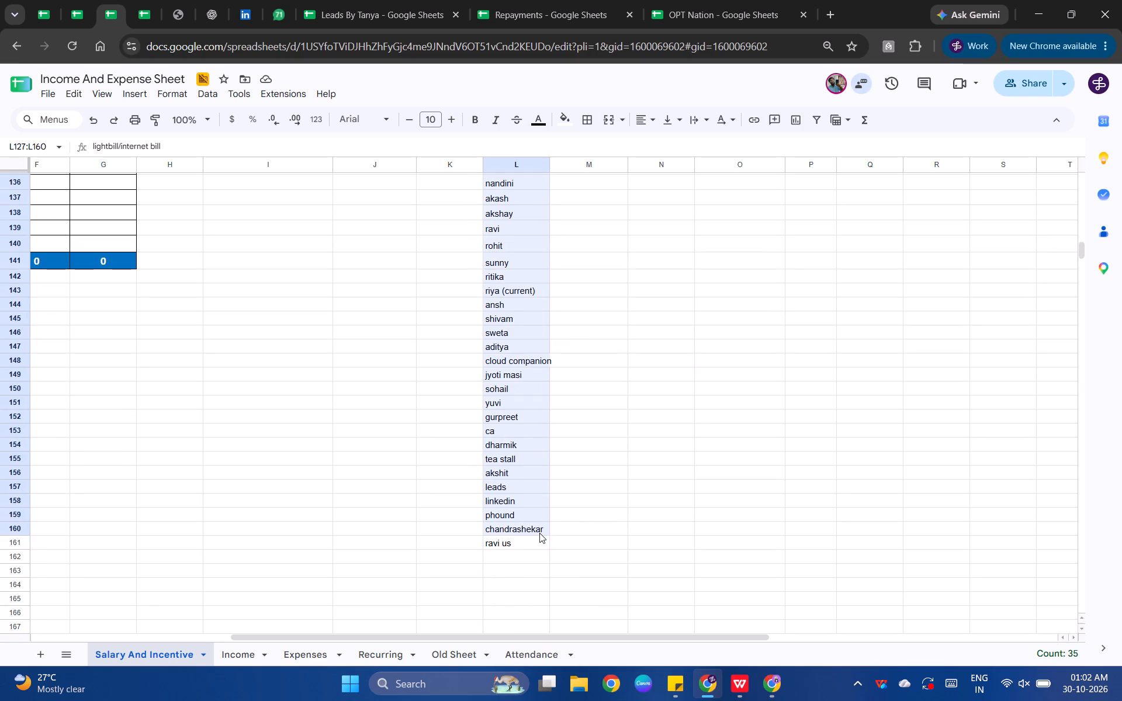
drag(539, 533, 534, 542)
click(594, 519)
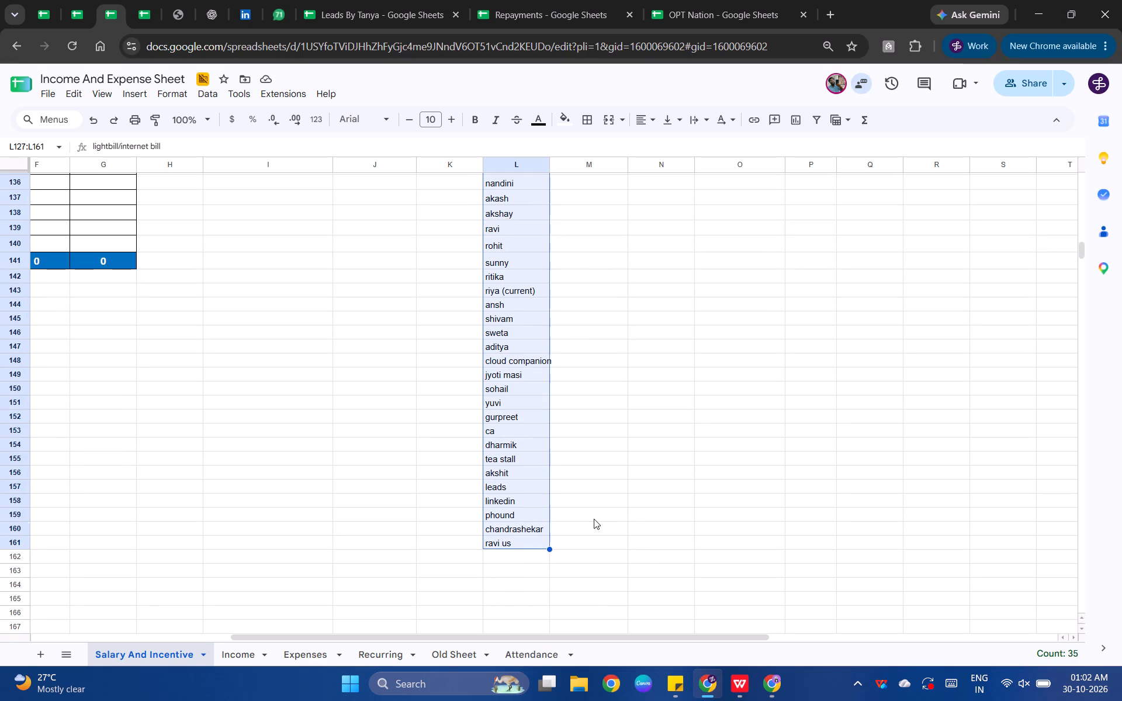
Check the earlier payment notes above the list for missing payees and add "hariya" in cell L162.
scroll(593, 538, up, 3)
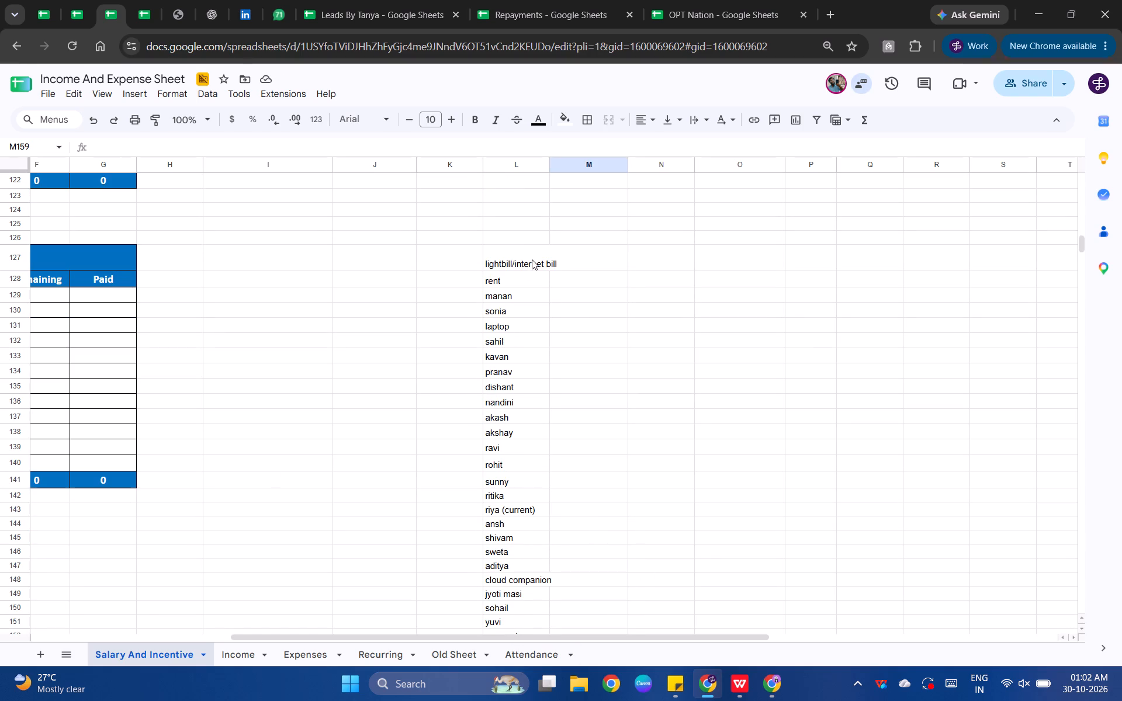
scroll(535, 260, up, 5)
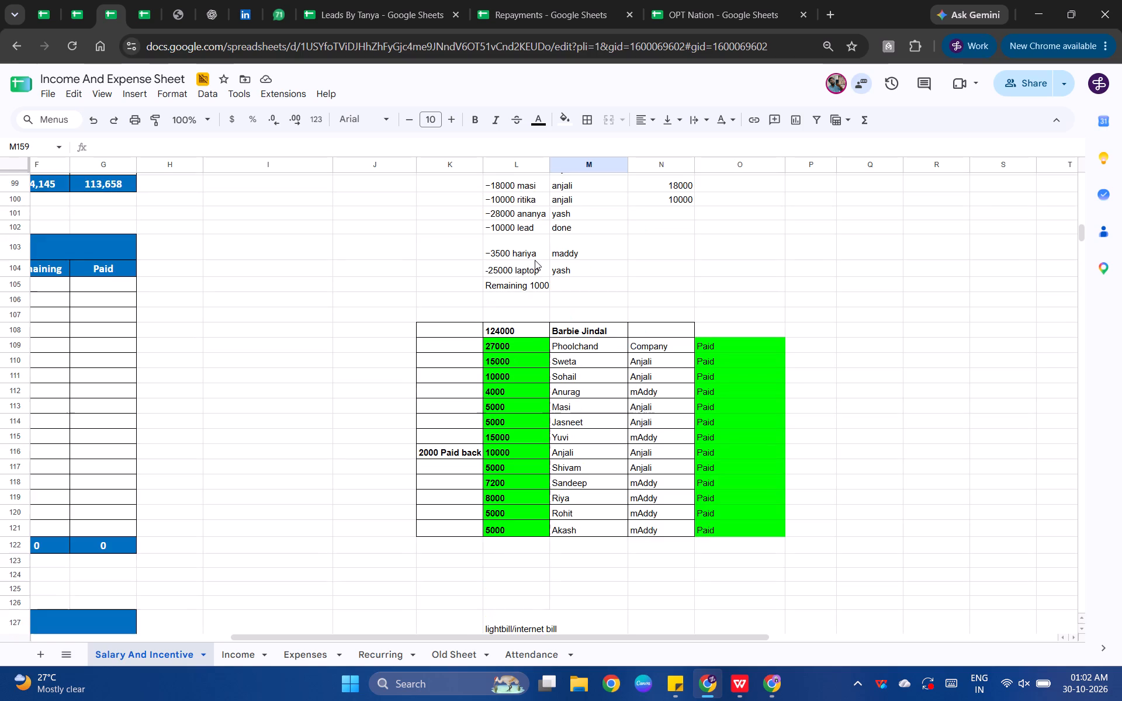
scroll(535, 260, down, 1)
scroll(535, 260, up, 6)
scroll(534, 260, down, 4)
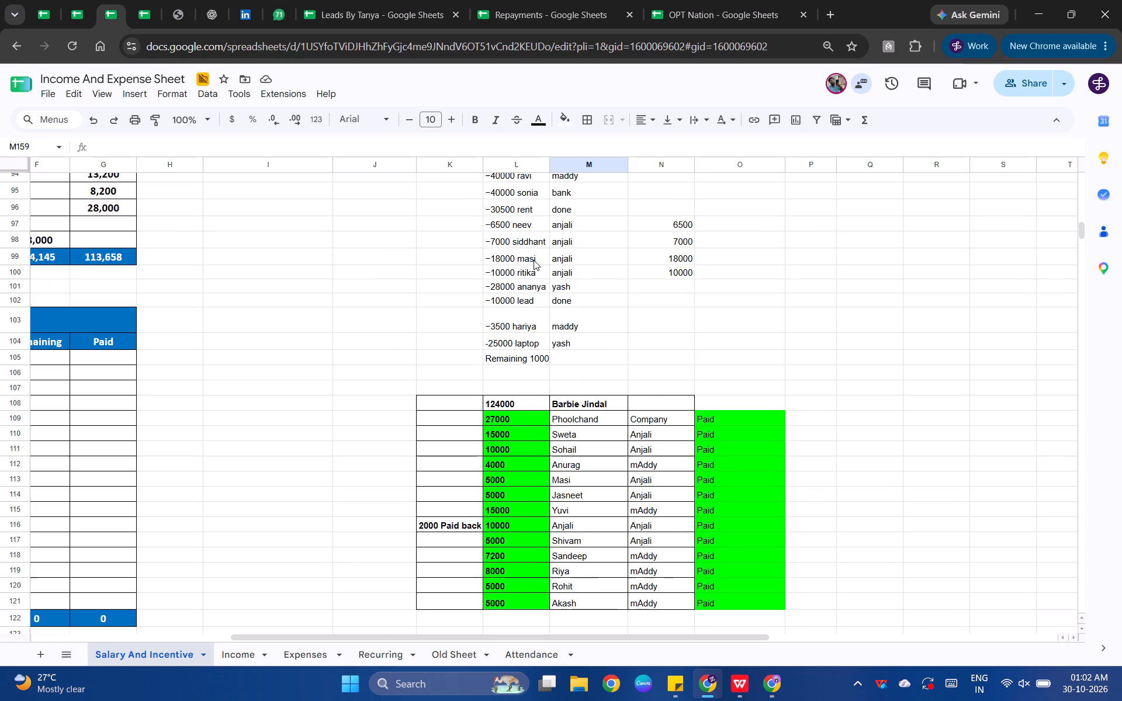
scroll(534, 260, down, 12)
click(516, 335)
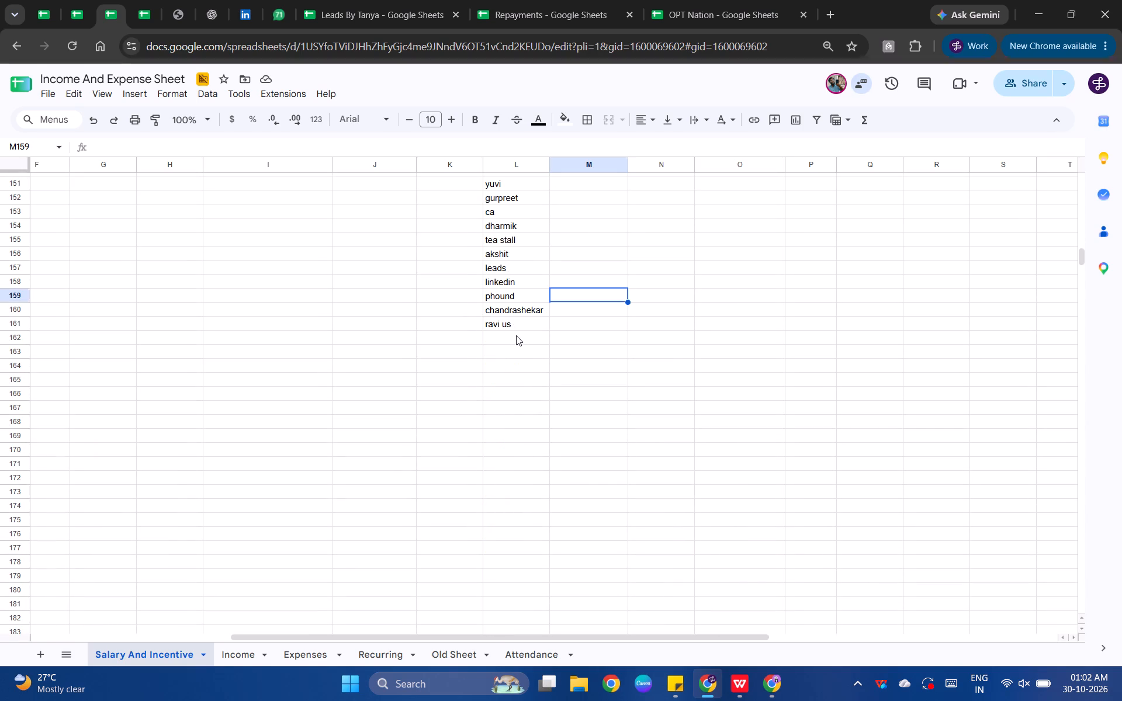
text(hariya)
key(Return)
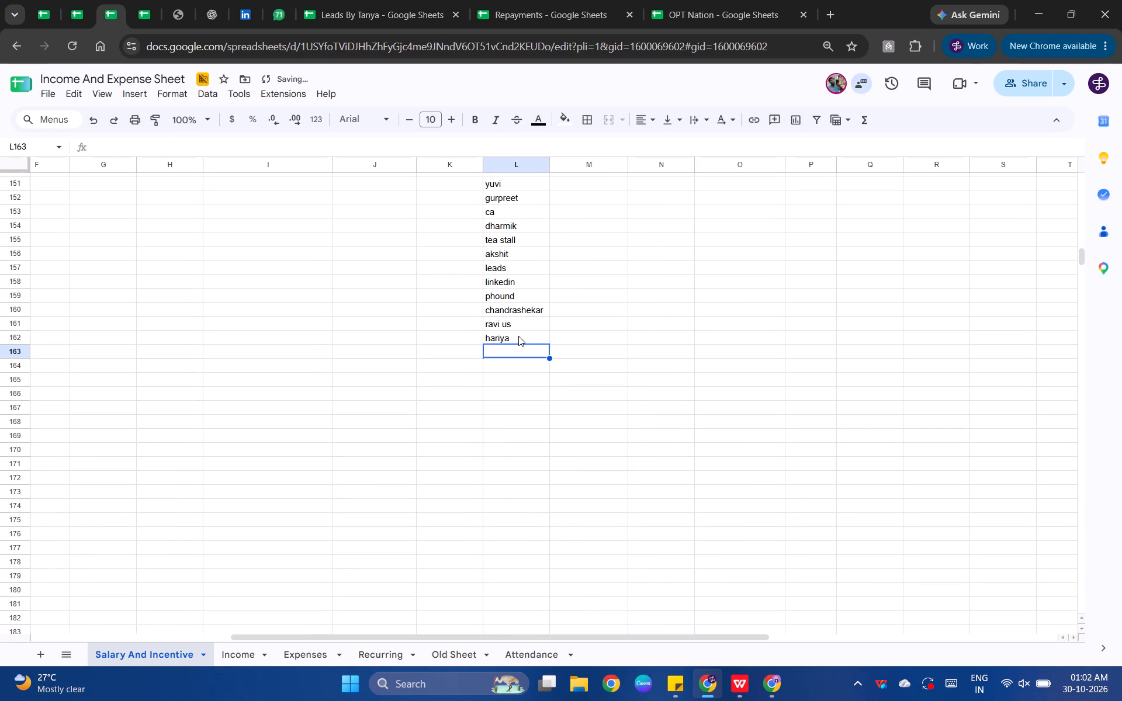
Select the extended list from lightbill/internet bill through hariya, ending at L164, to count its entries.
scroll(518, 336, up, 5)
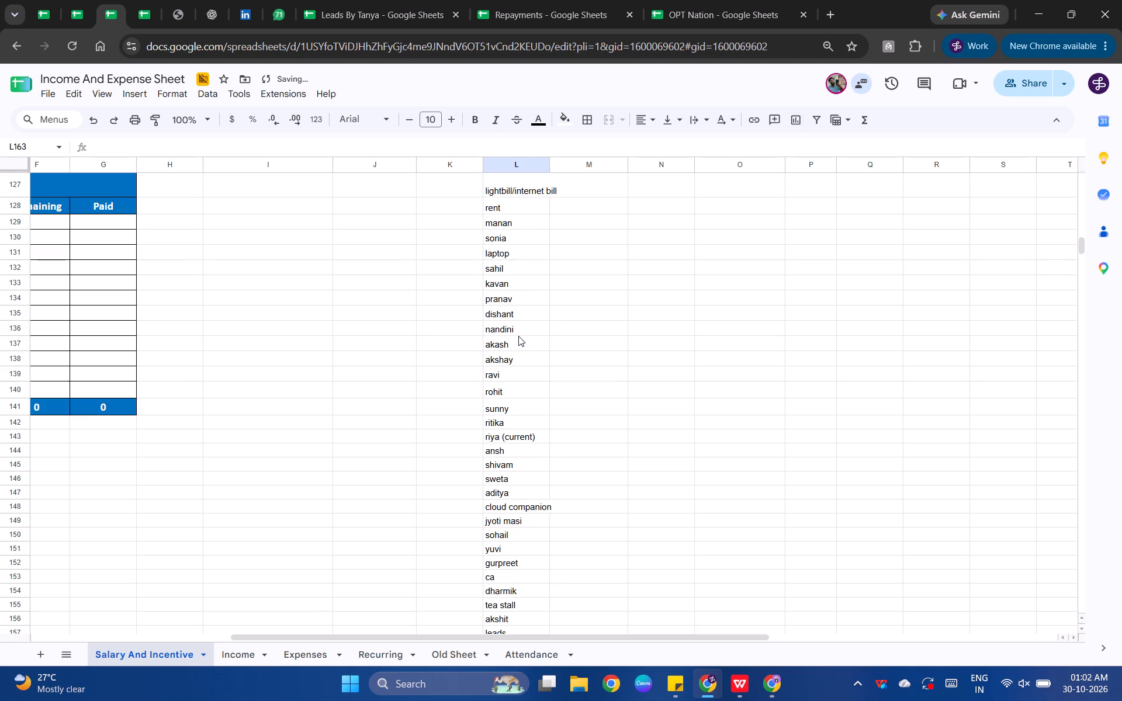
scroll(518, 336, up, 2)
drag(518, 336, 503, 519)
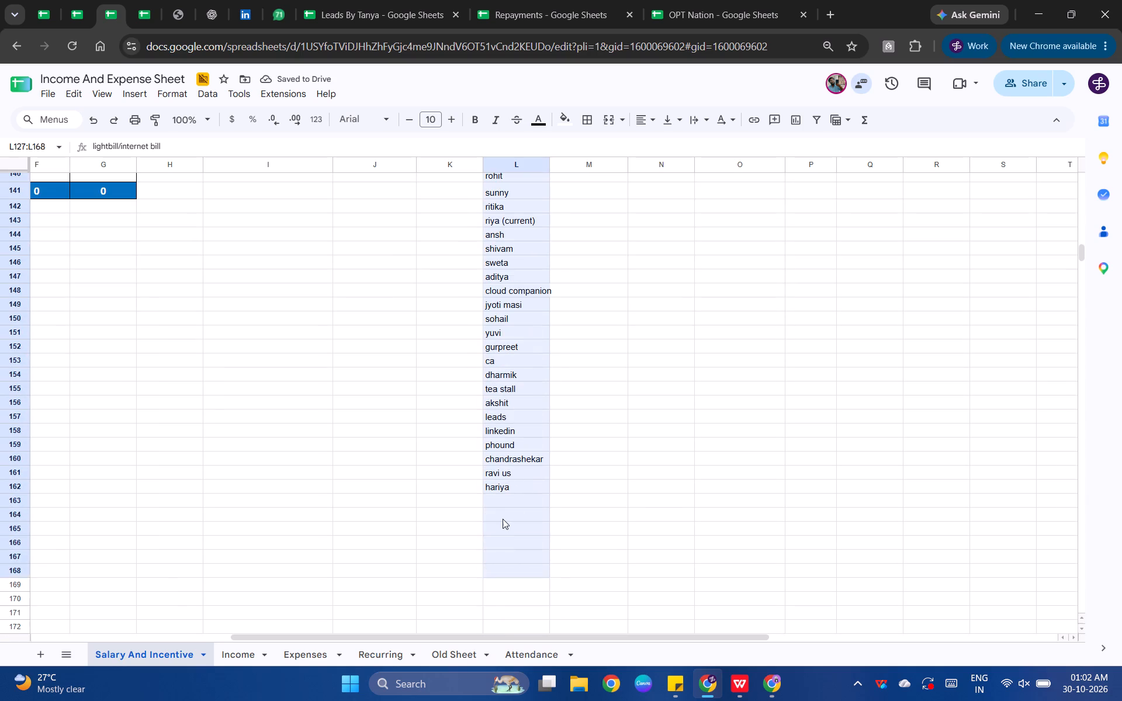
drag(503, 519, 503, 518)
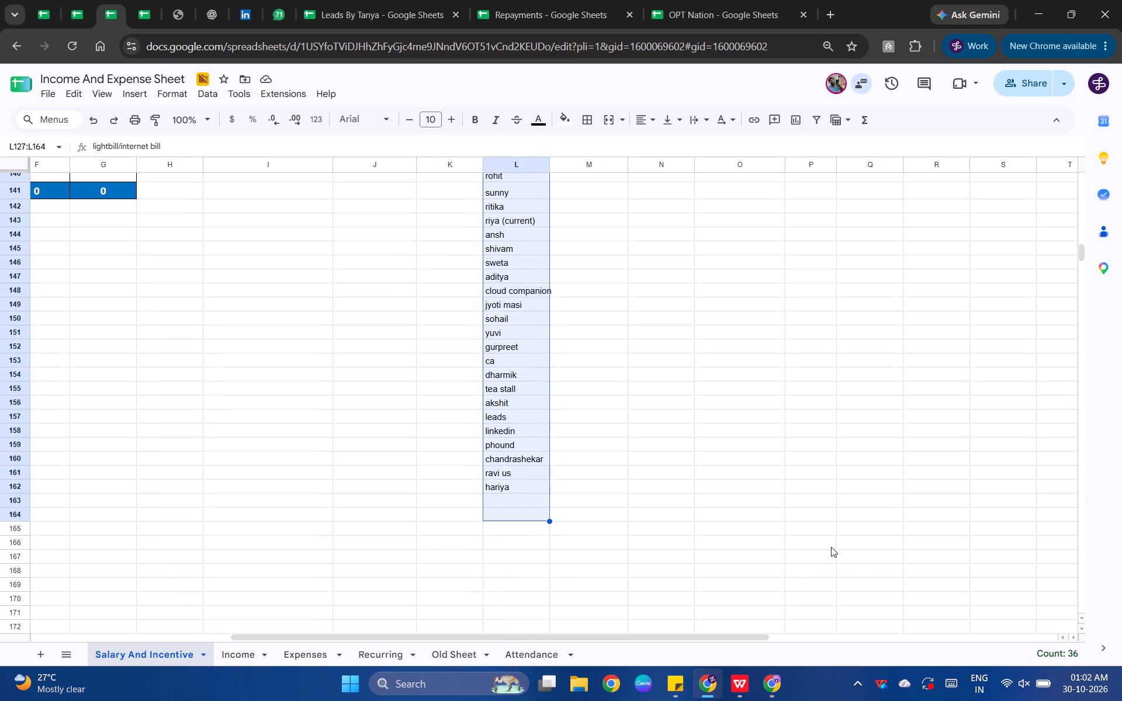
Review the names in the August, September and October salary tables against the payee list in column L.
drag(731, 637, 0, 581)
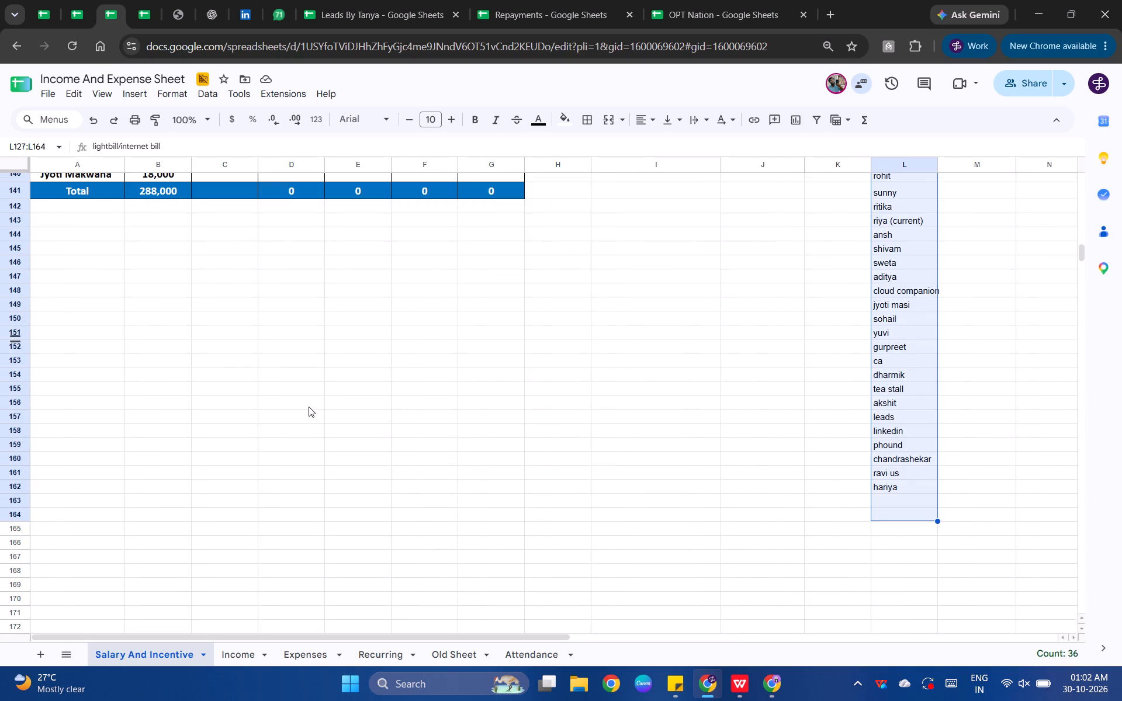
scroll(309, 407, up, 20)
scroll(383, 396, down, 6)
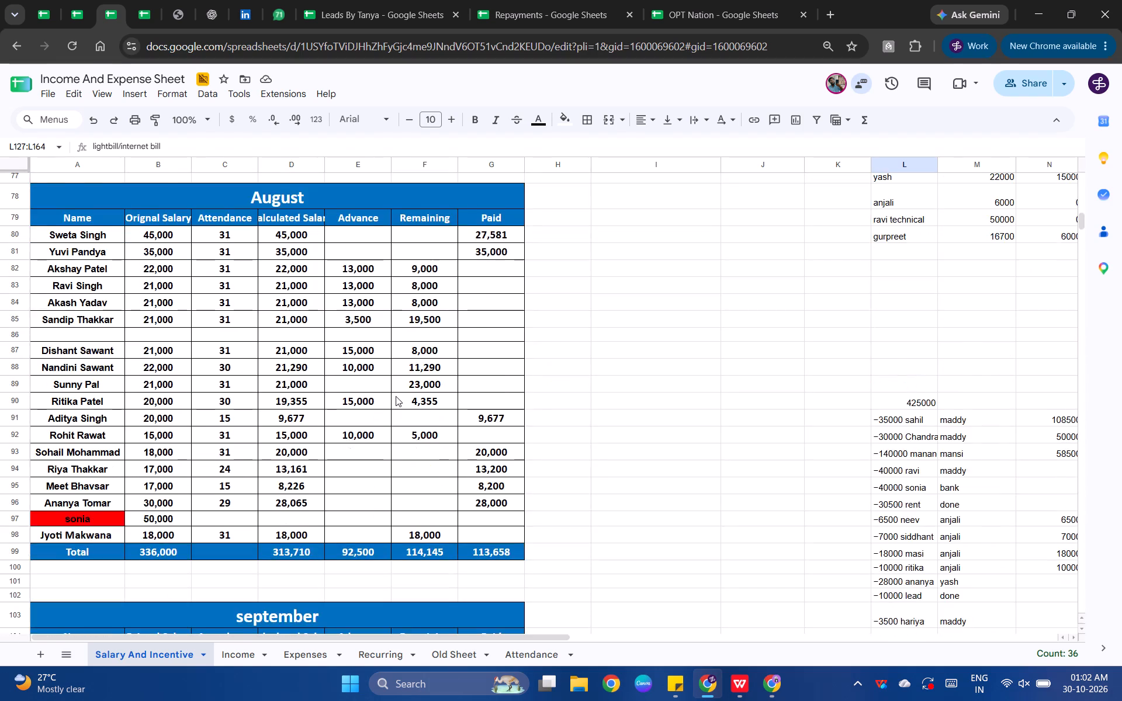
scroll(396, 395, down, 6)
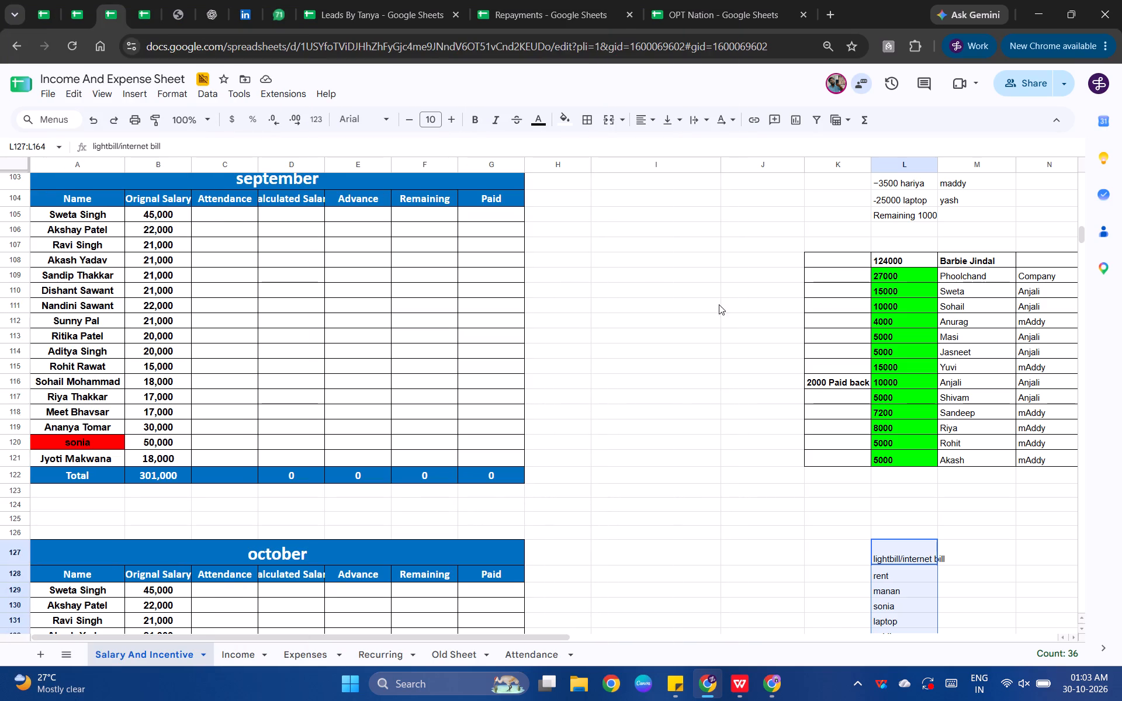
drag(685, 332, 682, 339)
scroll(833, 321, down, 6)
scroll(862, 438, up, 1)
scroll(872, 433, down, 5)
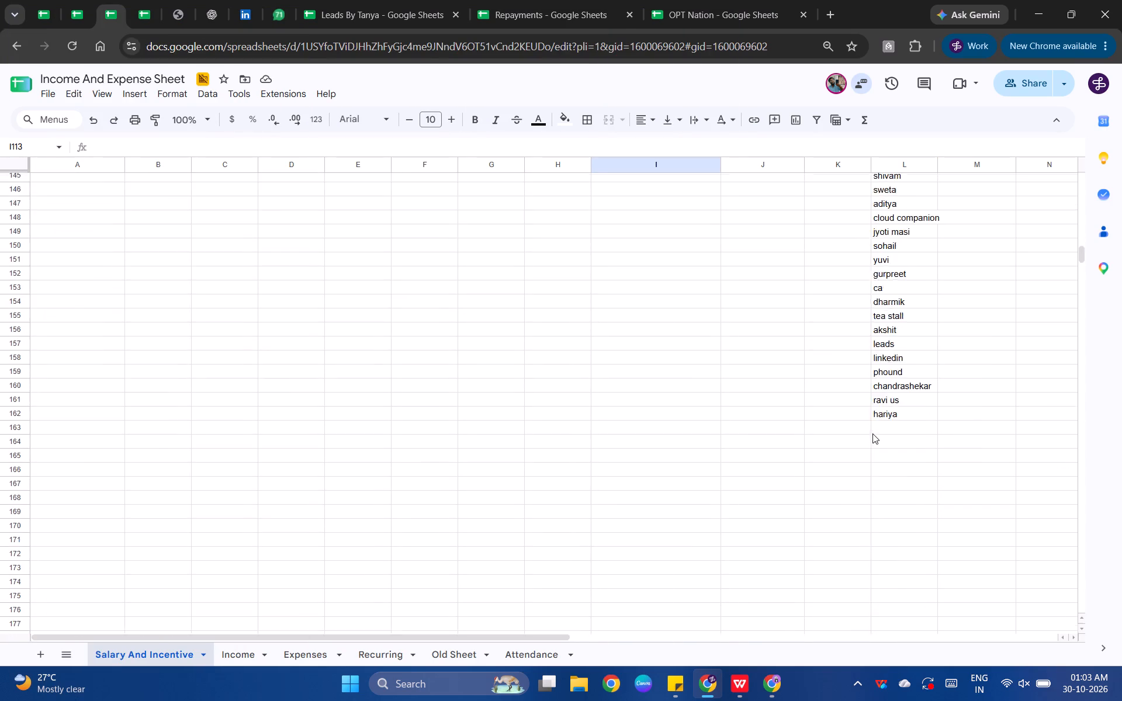
scroll(872, 433, up, 7)
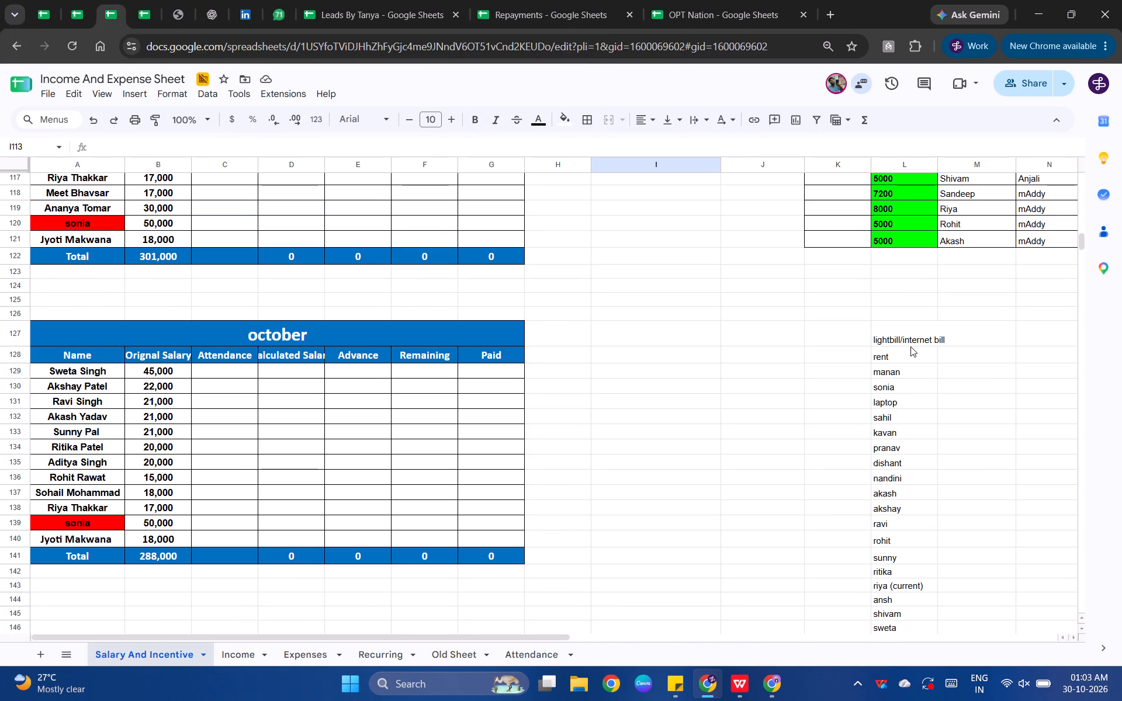
Select the payee list L127:L162 to recount its entries.
drag(912, 336, 993, 349)
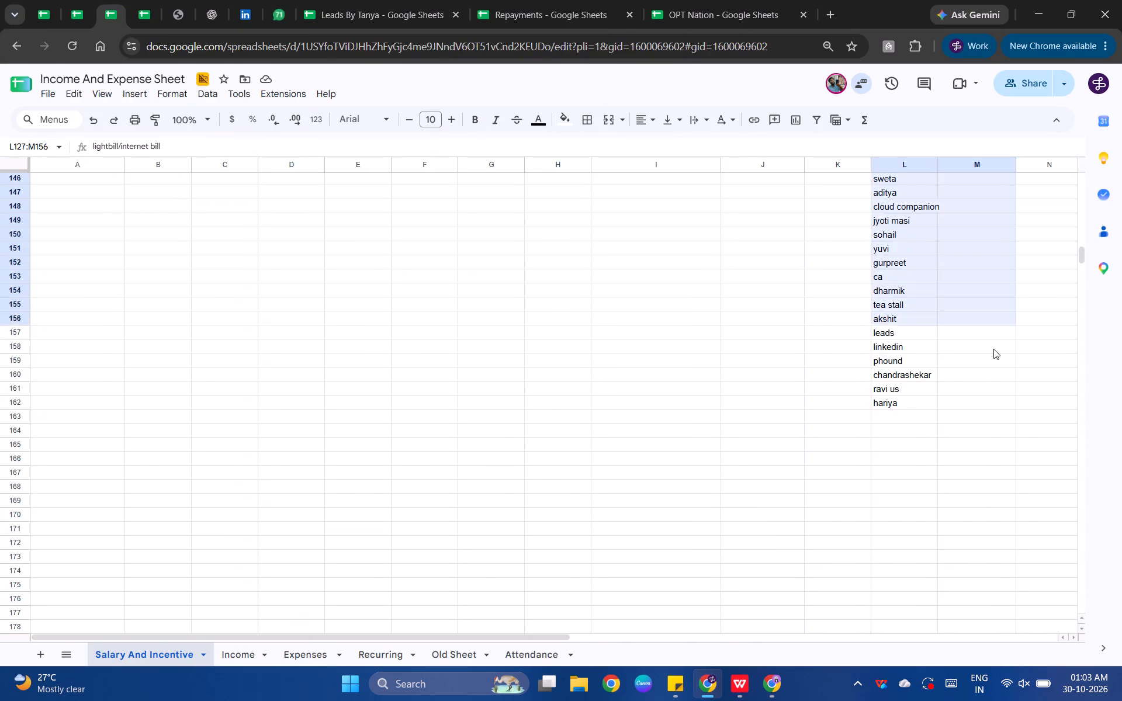
drag(993, 349, 888, 405)
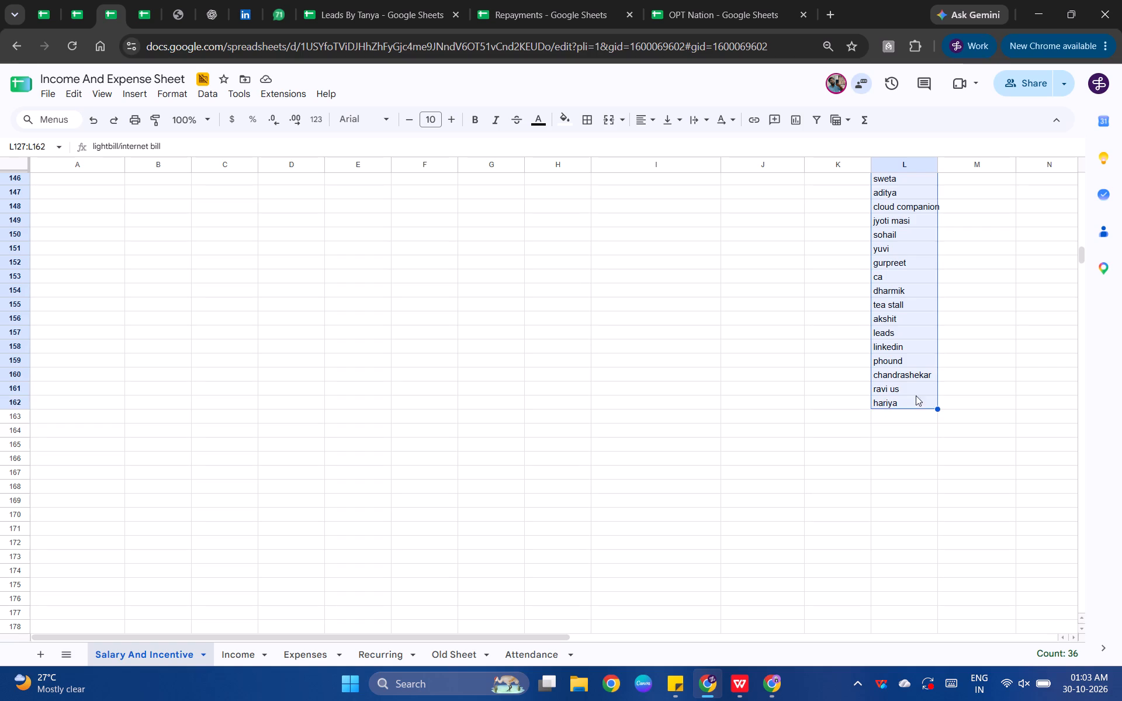
Sum the October original salaries in B129:B140, leaving the amounts in B130 and B131 out of the selection.
scroll(937, 388, up, 6)
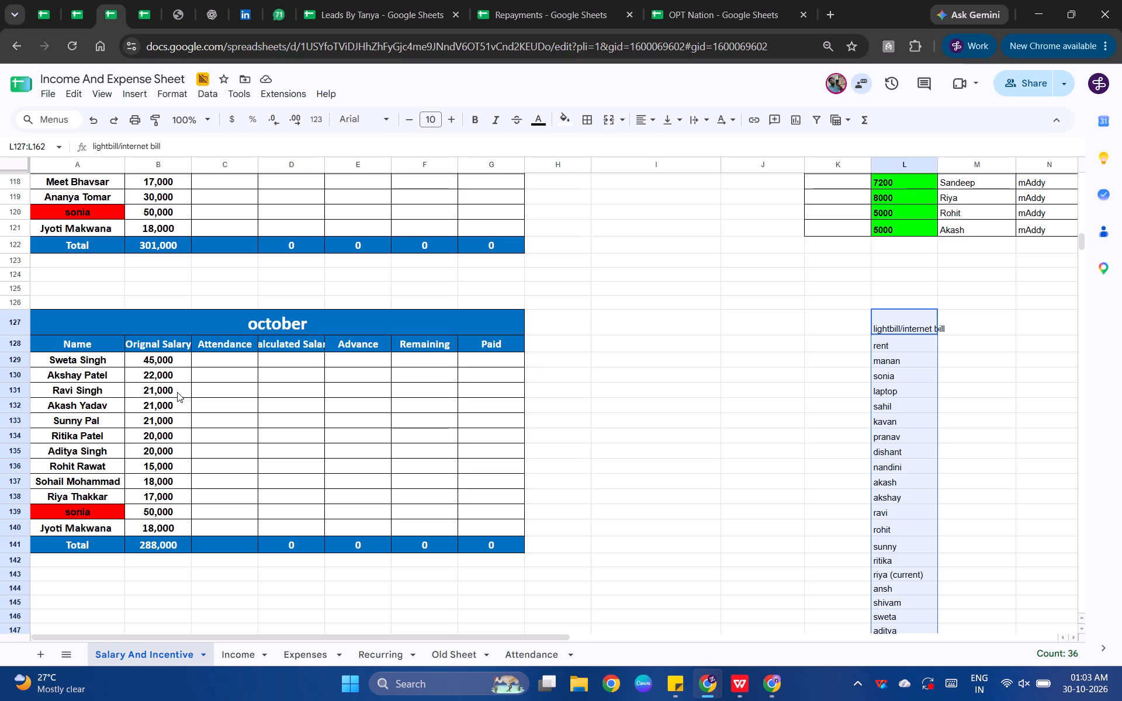
drag(158, 373, 167, 389)
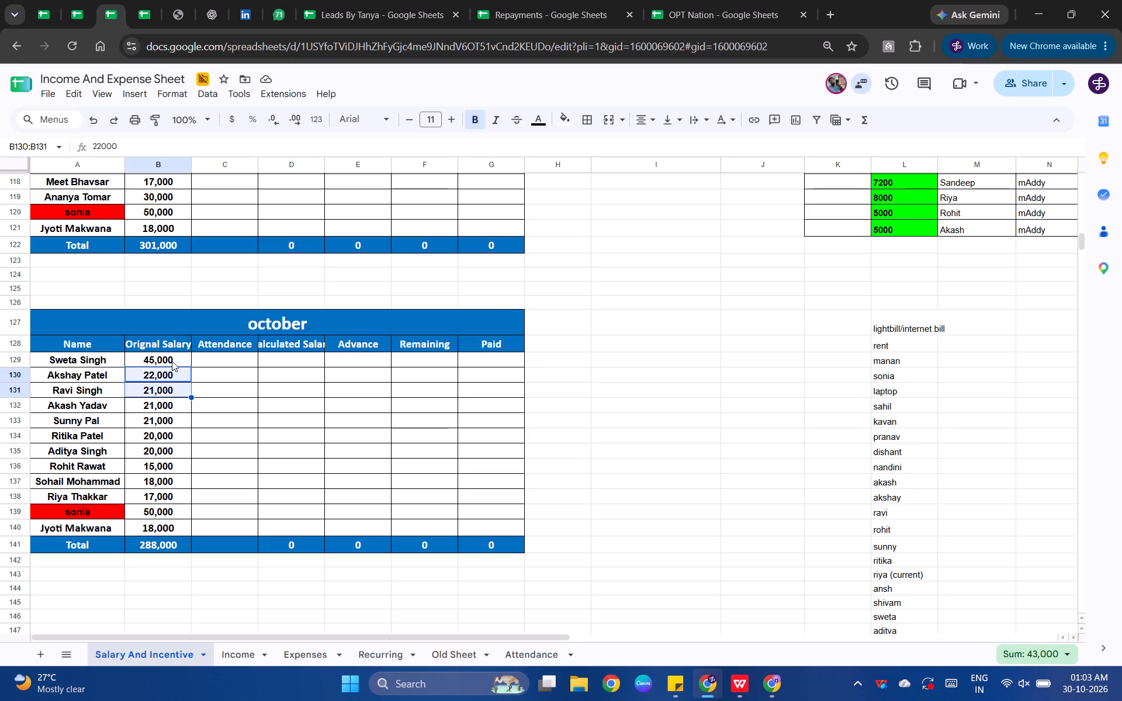
drag(172, 357, 161, 533)
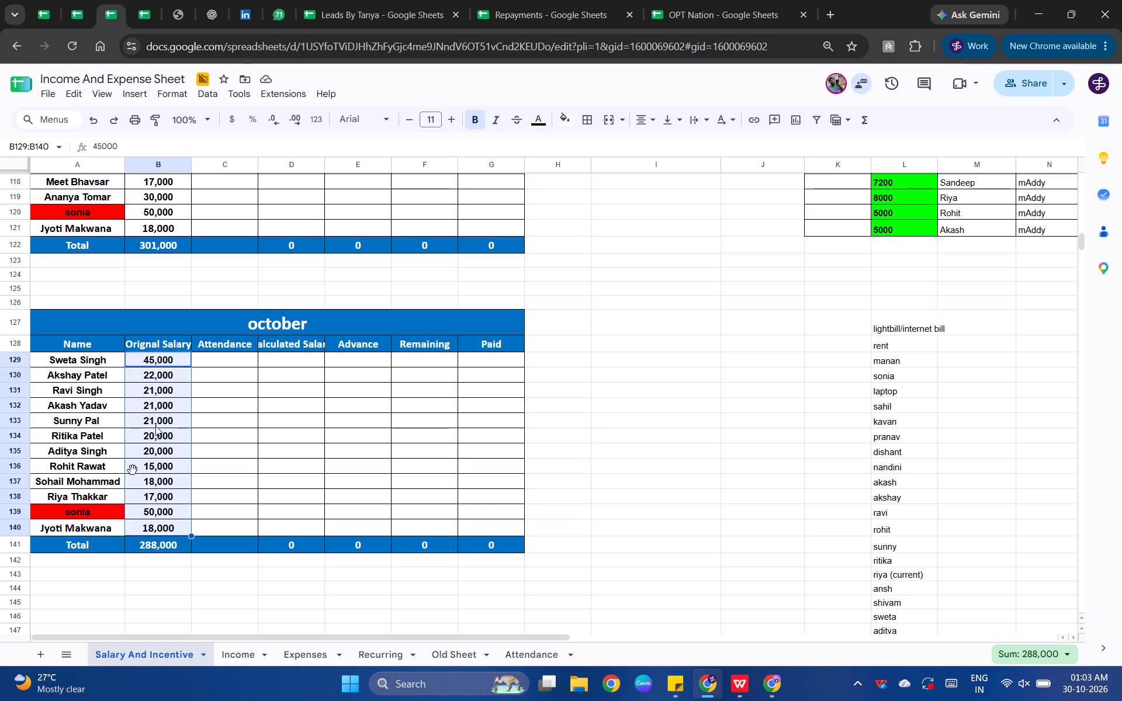
ctrl+click(165, 381)
ctrl+click(171, 390)
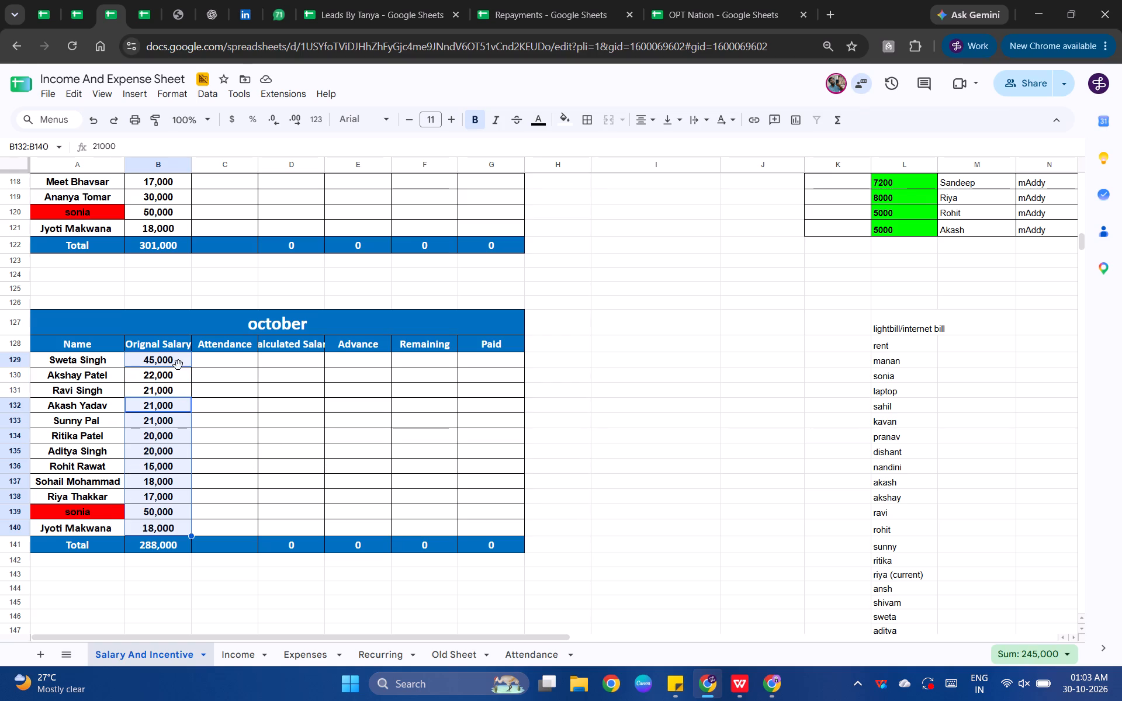
ctrl+click(178, 365)
ctrl+click(178, 365)
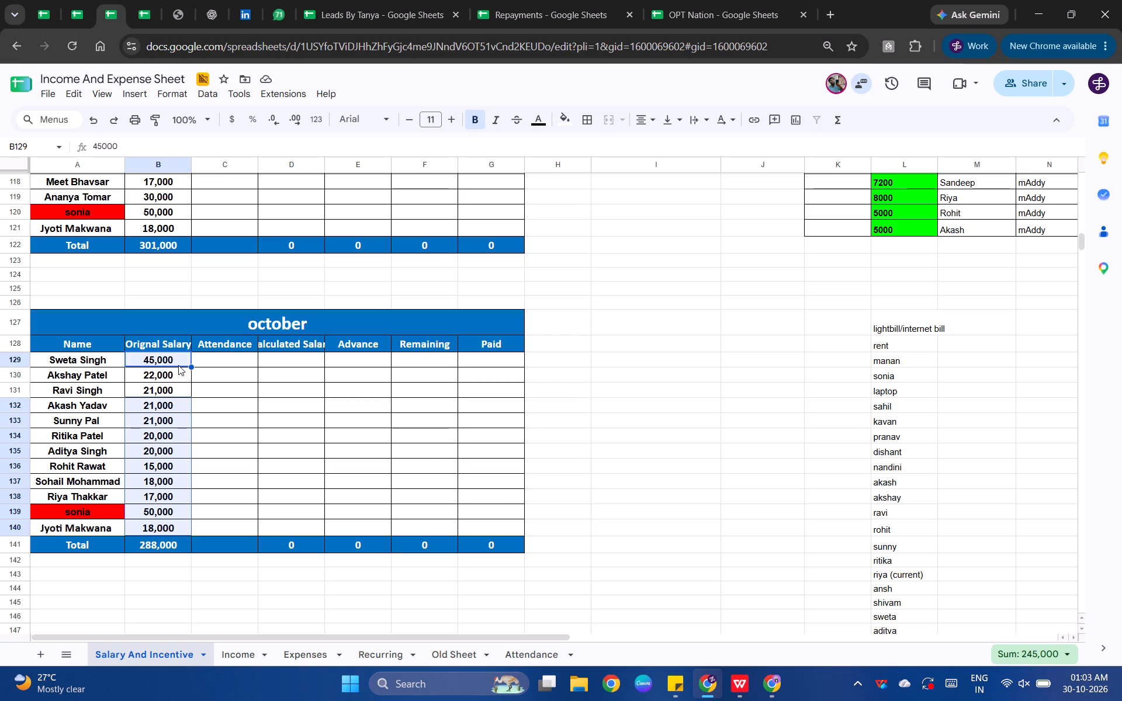
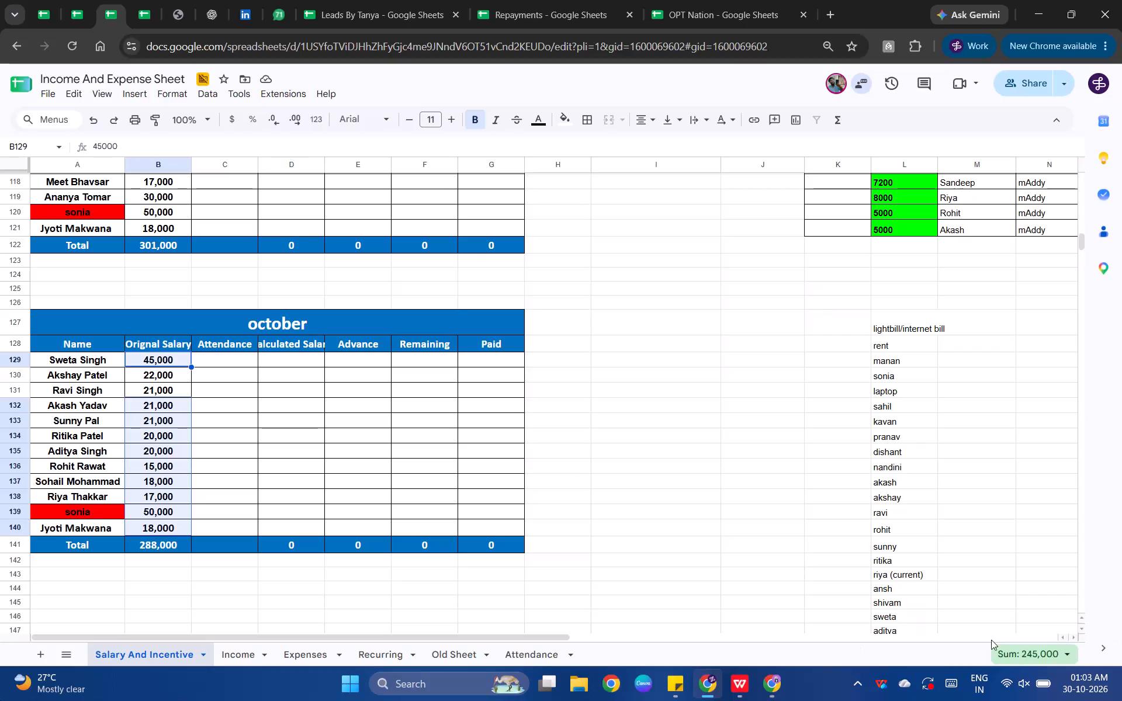
Enter amounts in column M beside the payee list: rent 27000, manan 150000, sonia 100000 and laptop 50000.
click(972, 339)
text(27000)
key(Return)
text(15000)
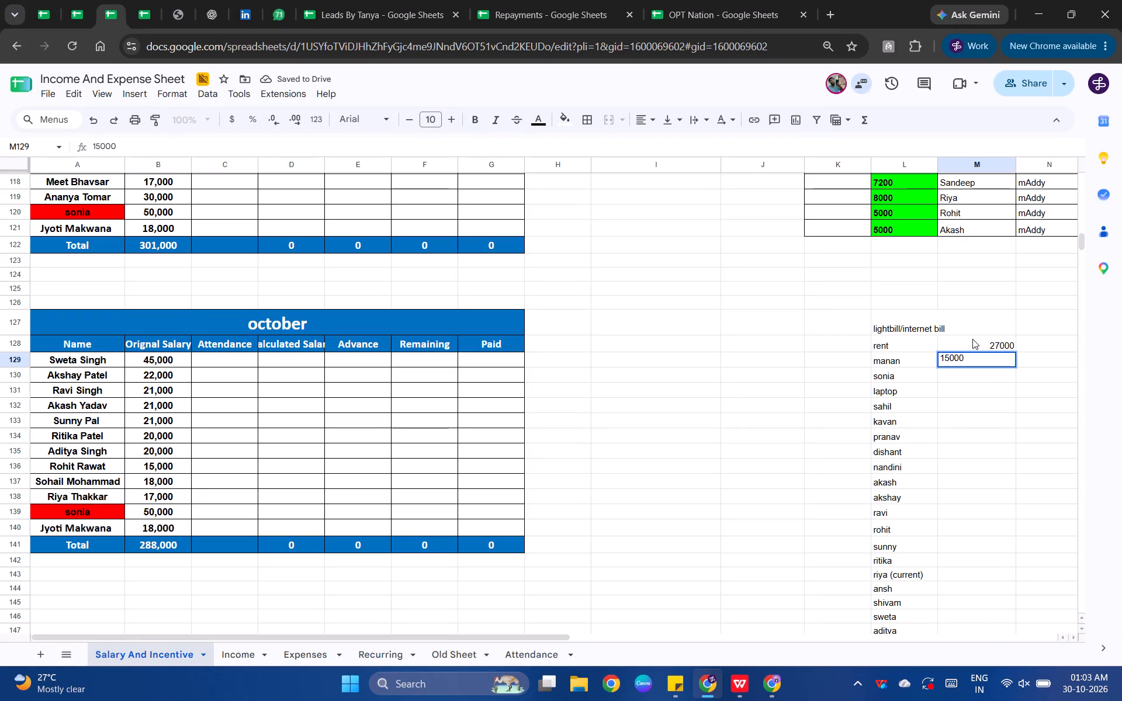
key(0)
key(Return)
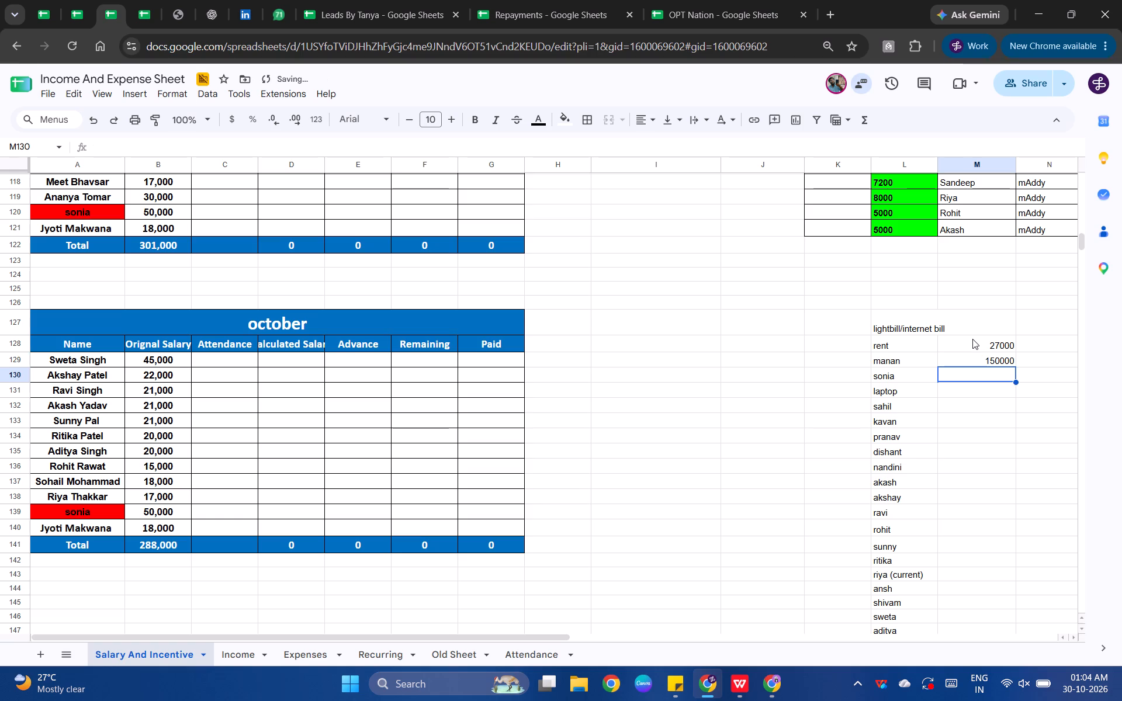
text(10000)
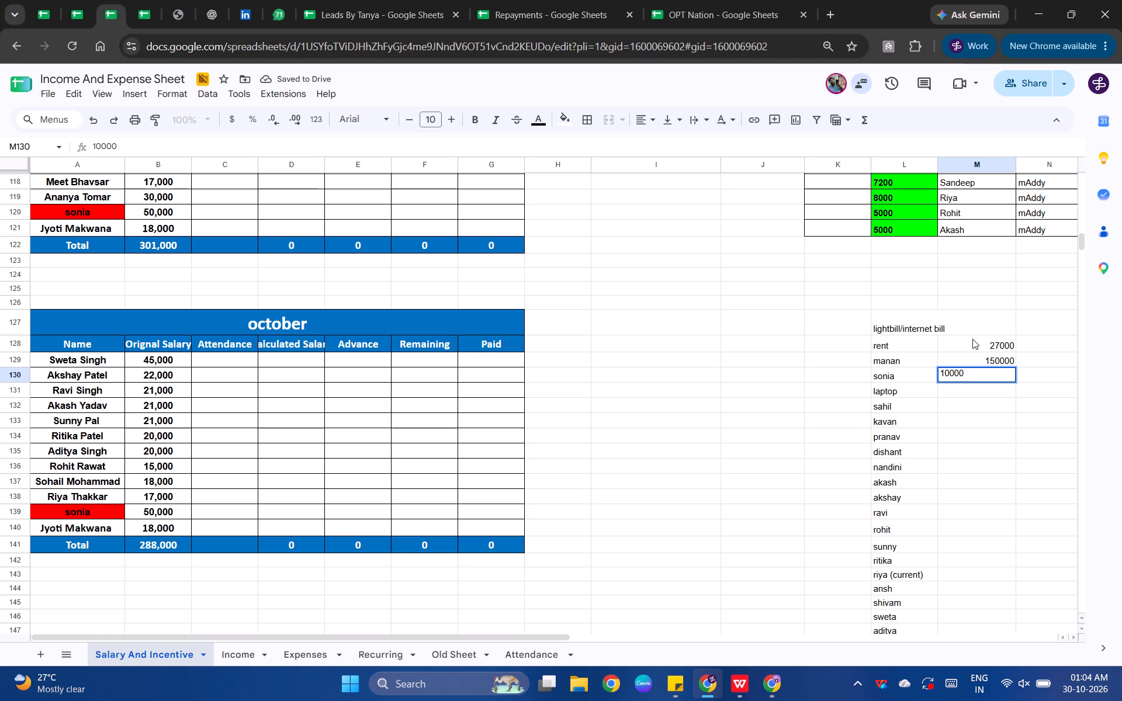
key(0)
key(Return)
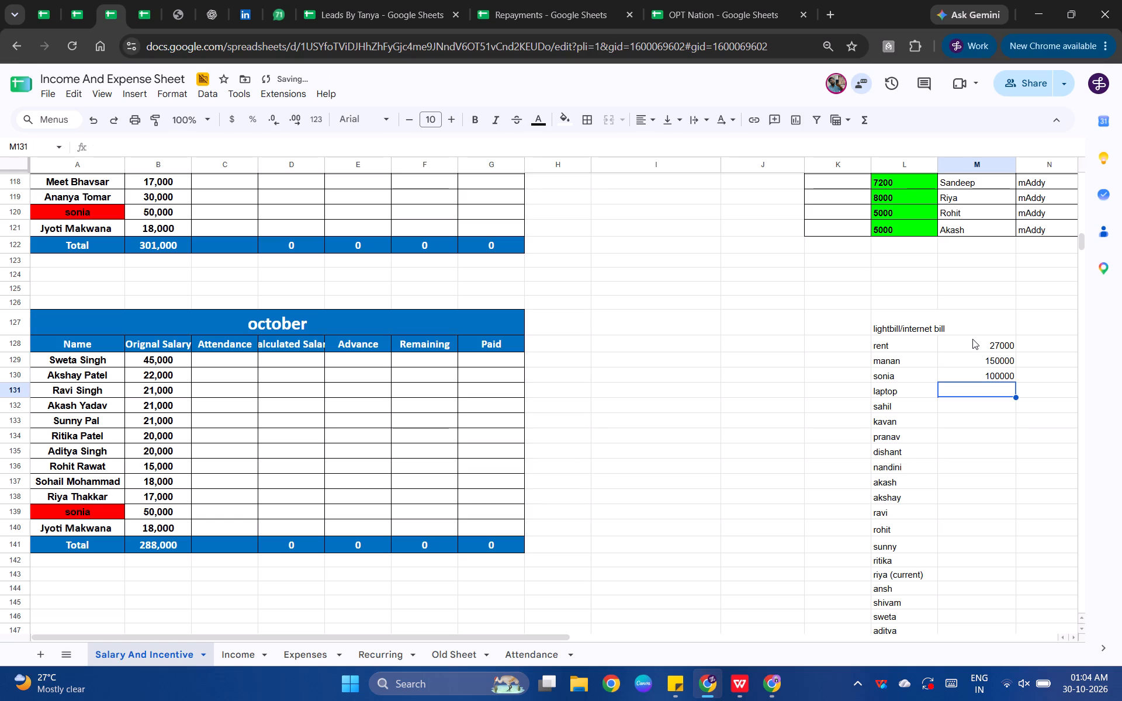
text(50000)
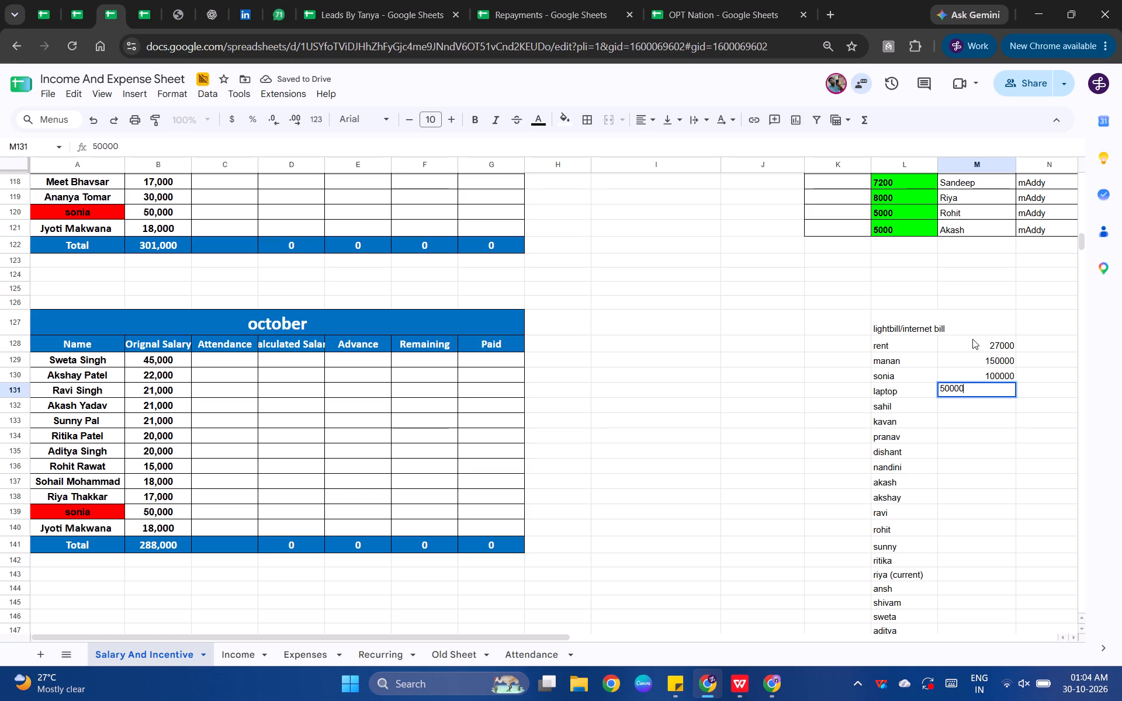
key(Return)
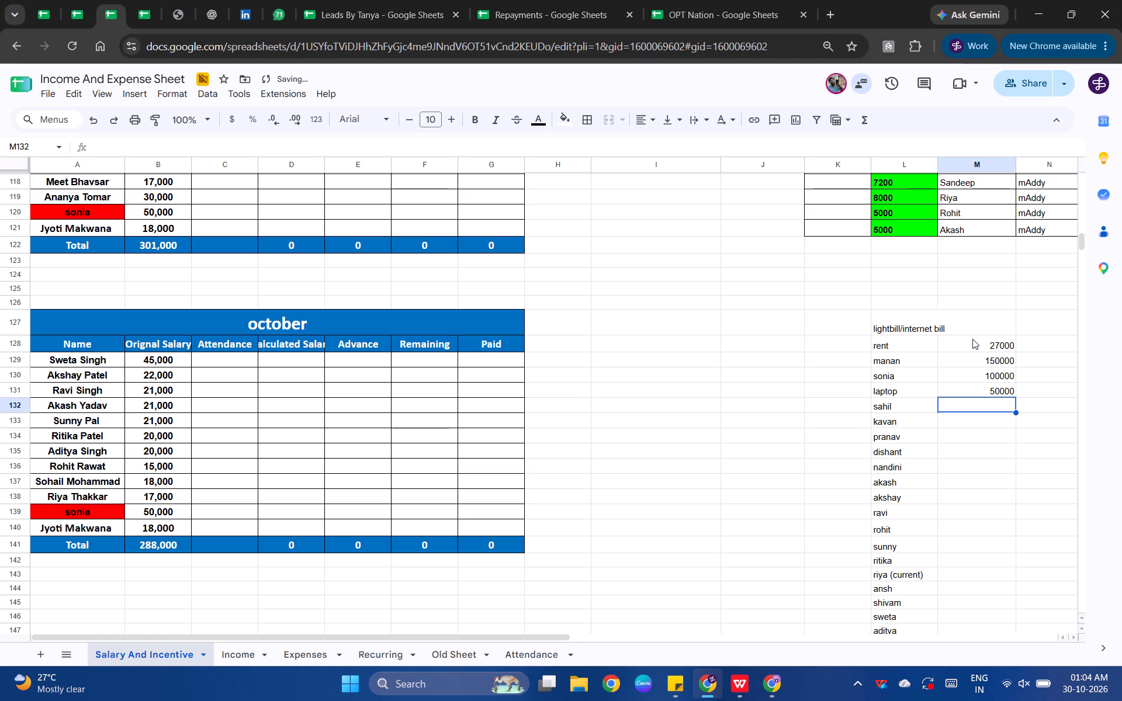
Enter the column M amounts for sahil as 25000, kavan as 21000 and pranav as 10000.
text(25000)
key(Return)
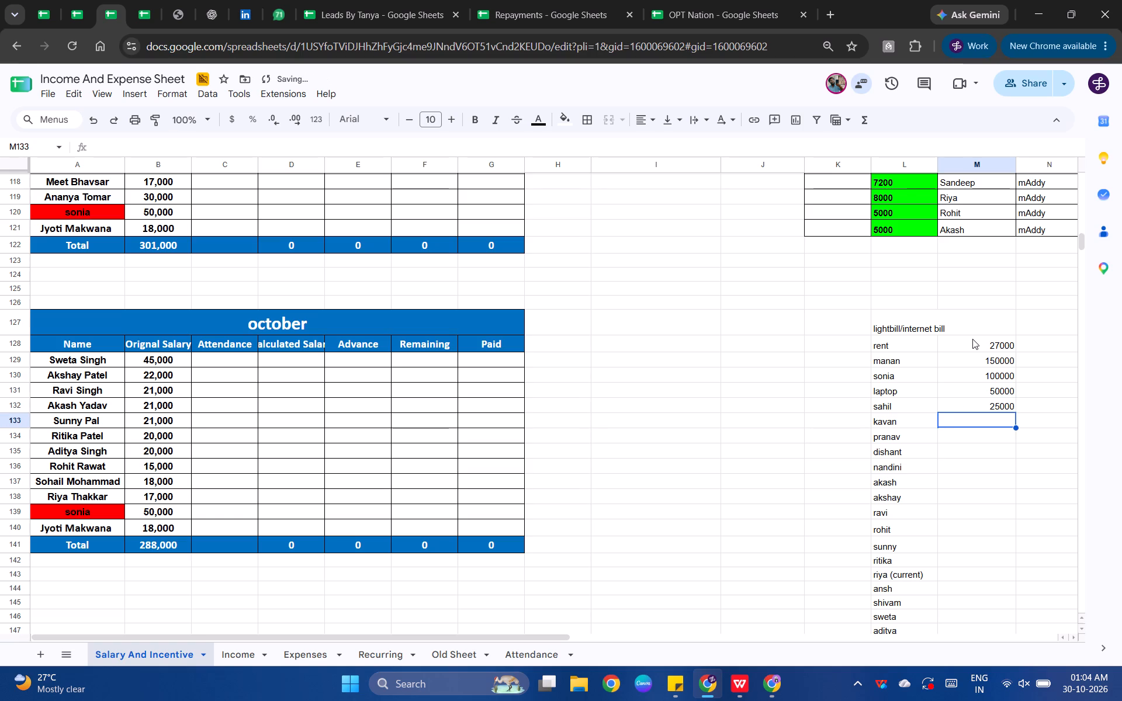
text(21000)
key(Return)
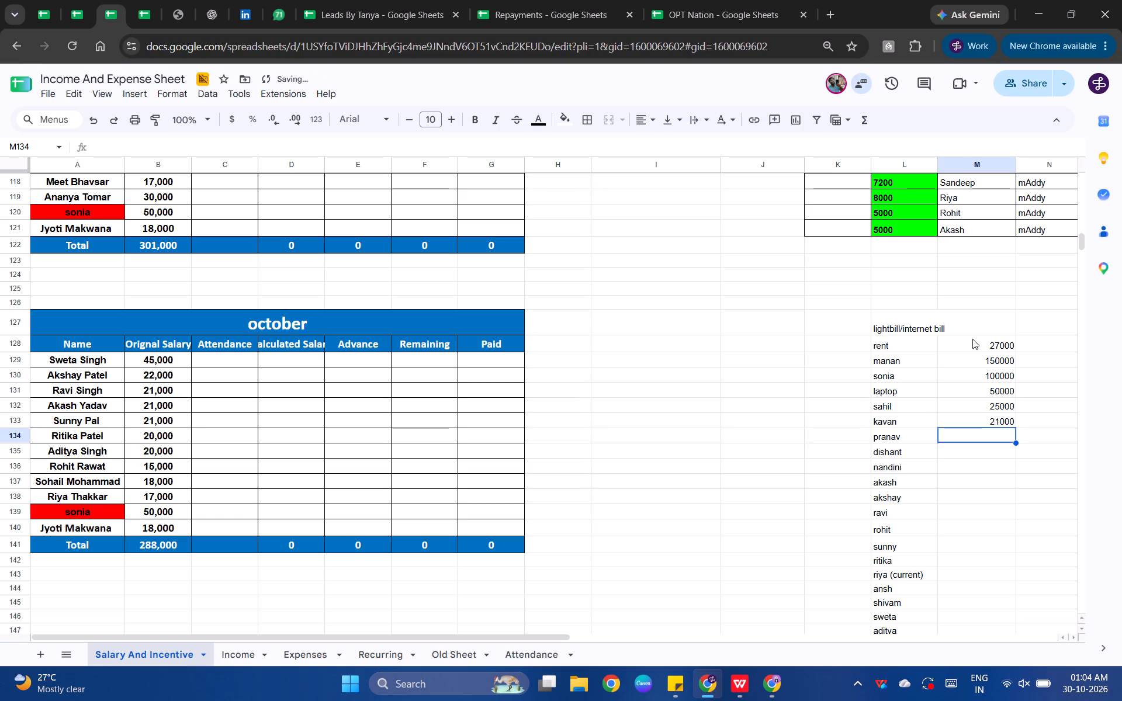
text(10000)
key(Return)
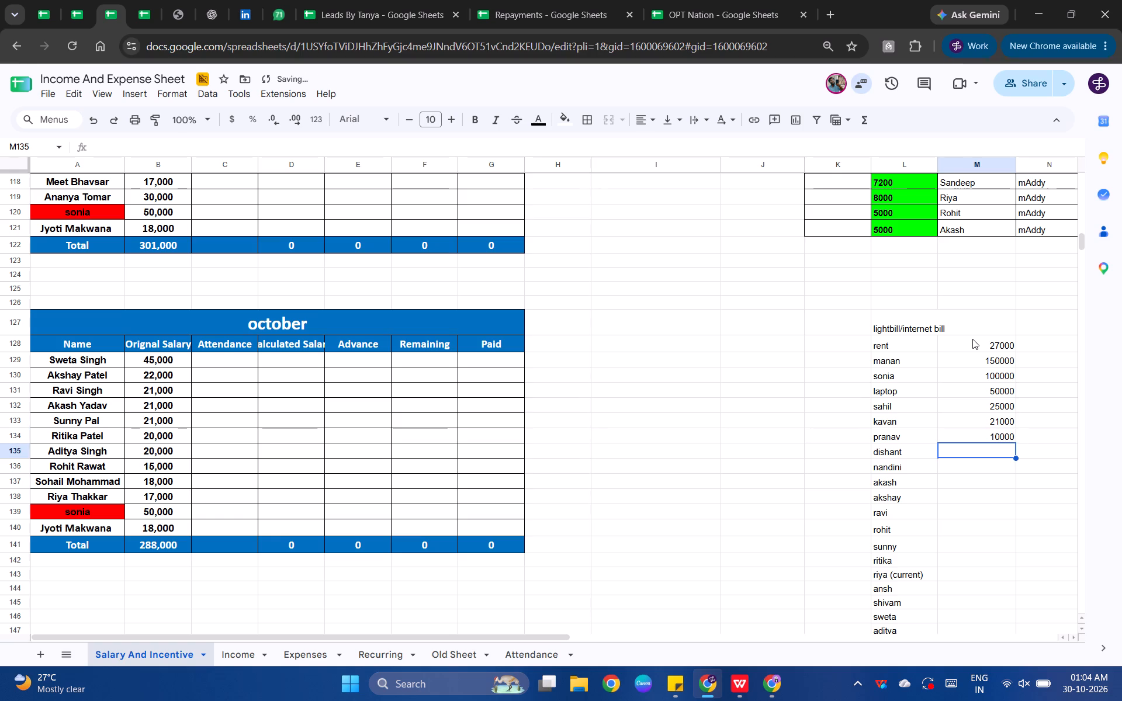
Enter 40000 each for dishant, nandini and akash in M135:M137.
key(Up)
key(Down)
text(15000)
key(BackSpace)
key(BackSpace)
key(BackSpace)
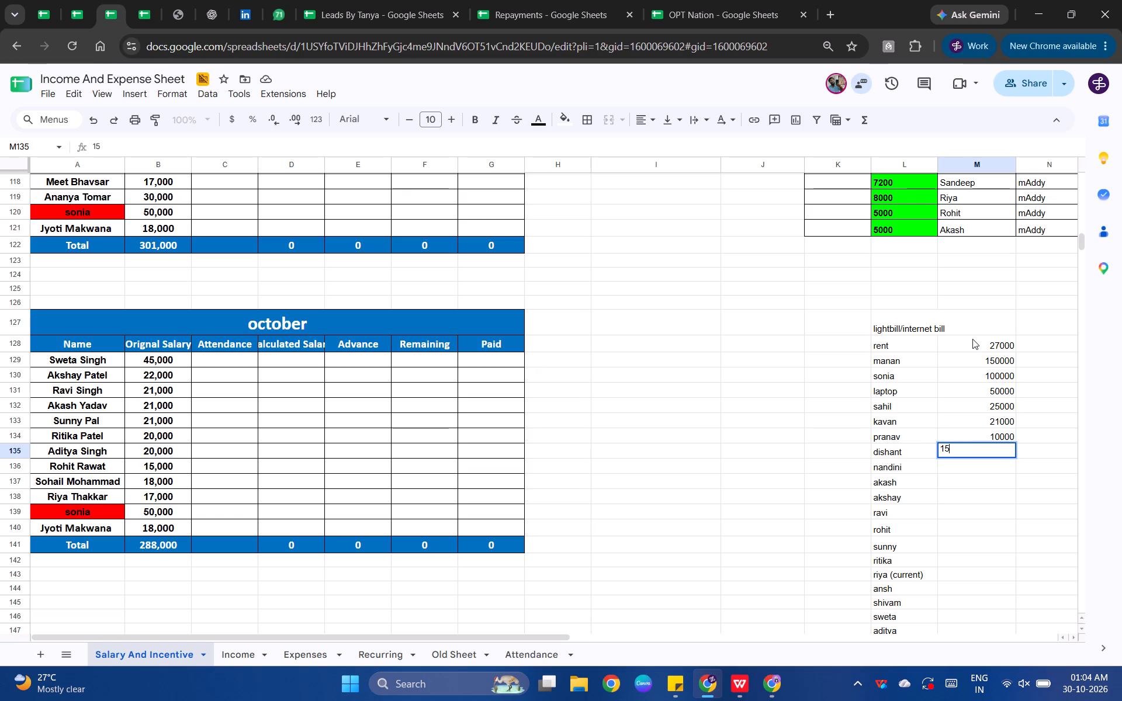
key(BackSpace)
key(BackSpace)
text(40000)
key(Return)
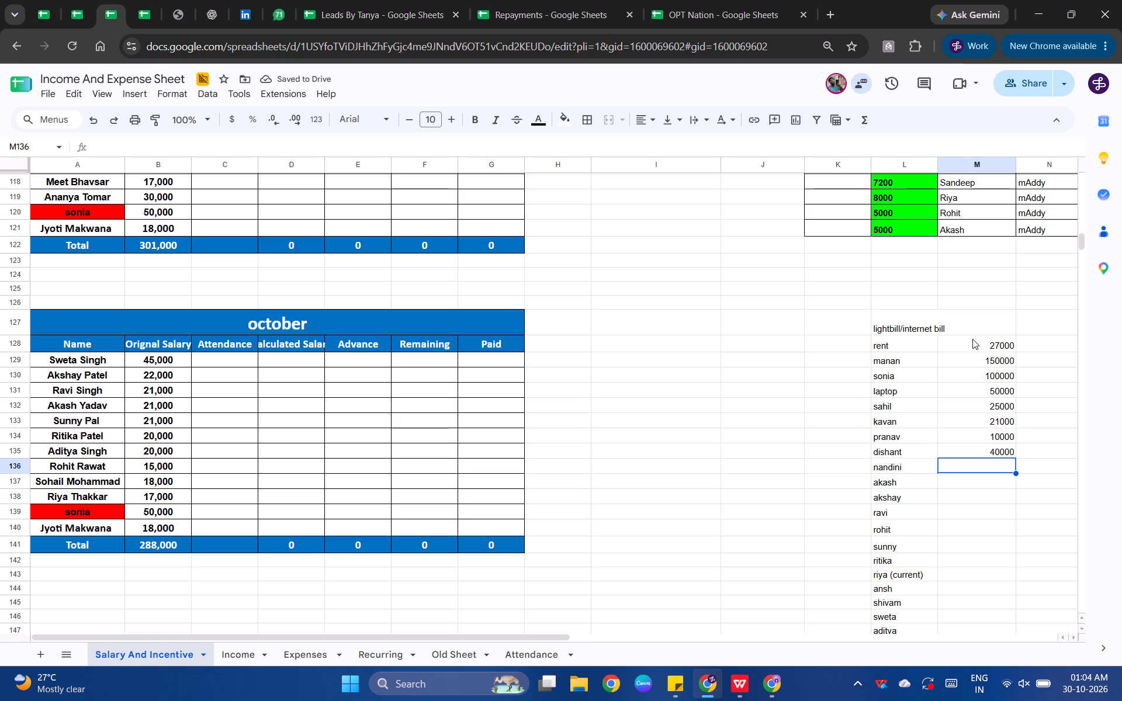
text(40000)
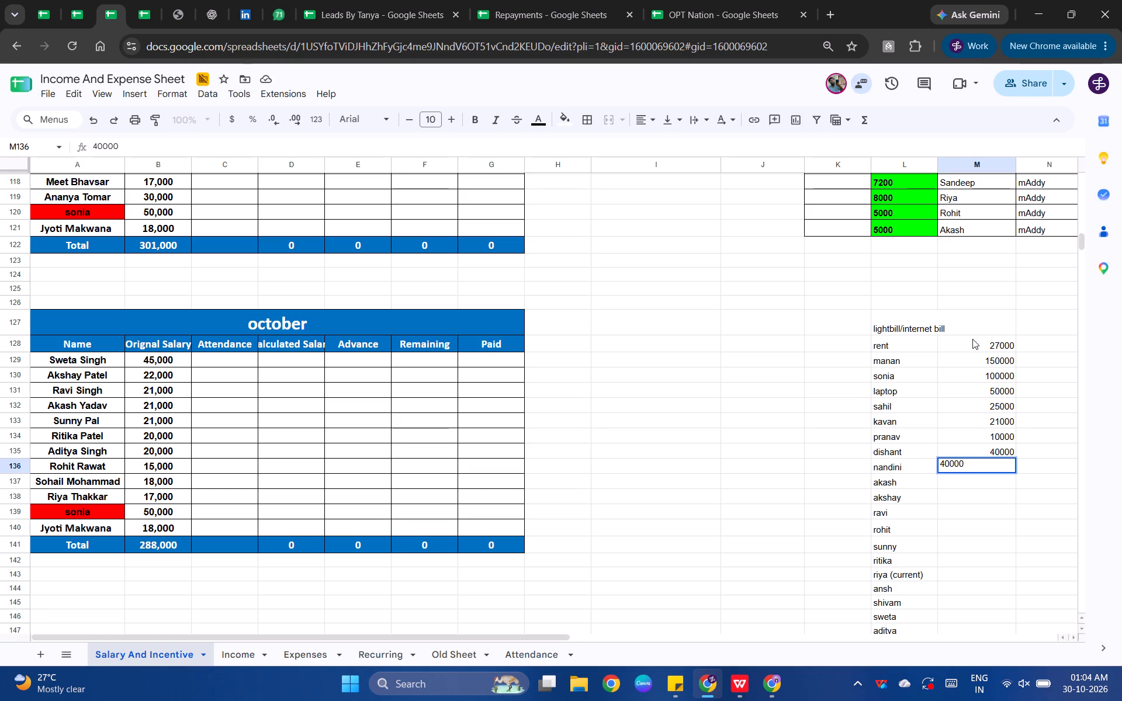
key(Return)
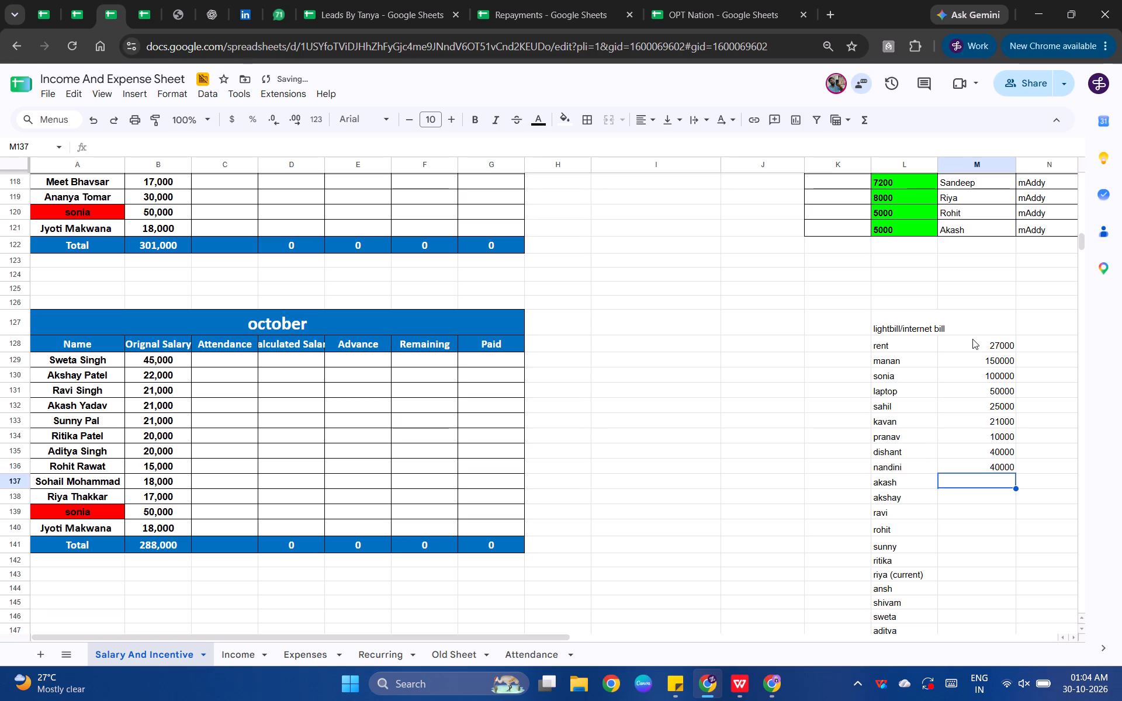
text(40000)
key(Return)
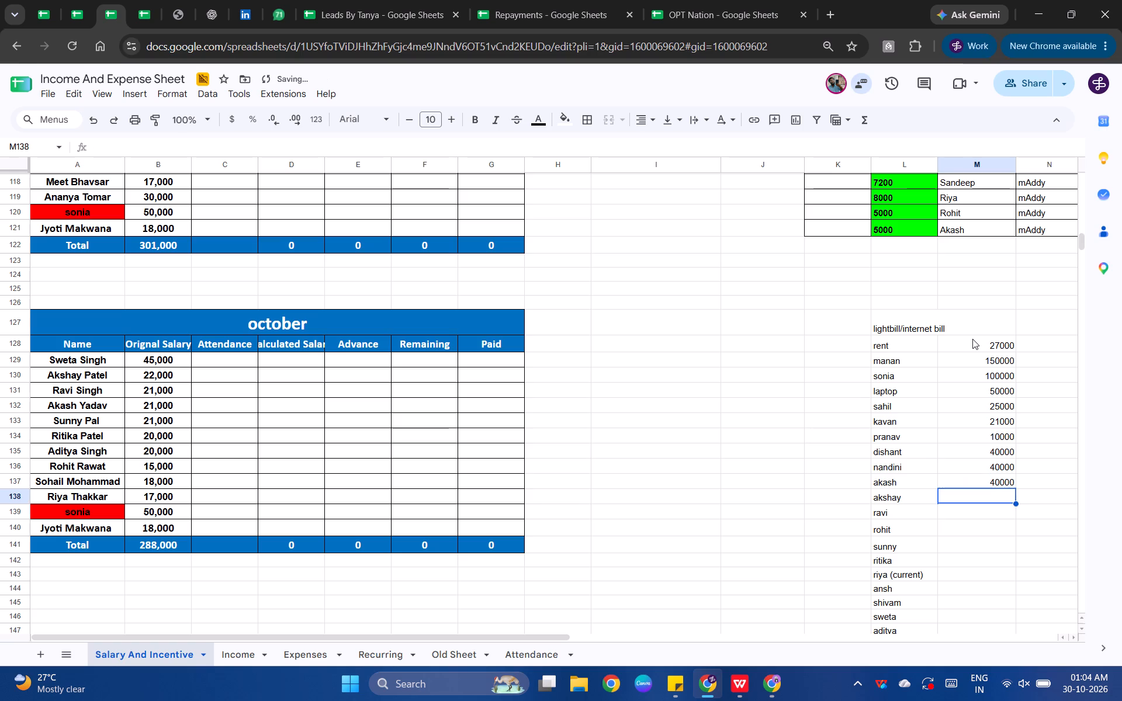
Enter the column M amounts for akshay, ravi and sunny as 40000 each and rohit as 30000.
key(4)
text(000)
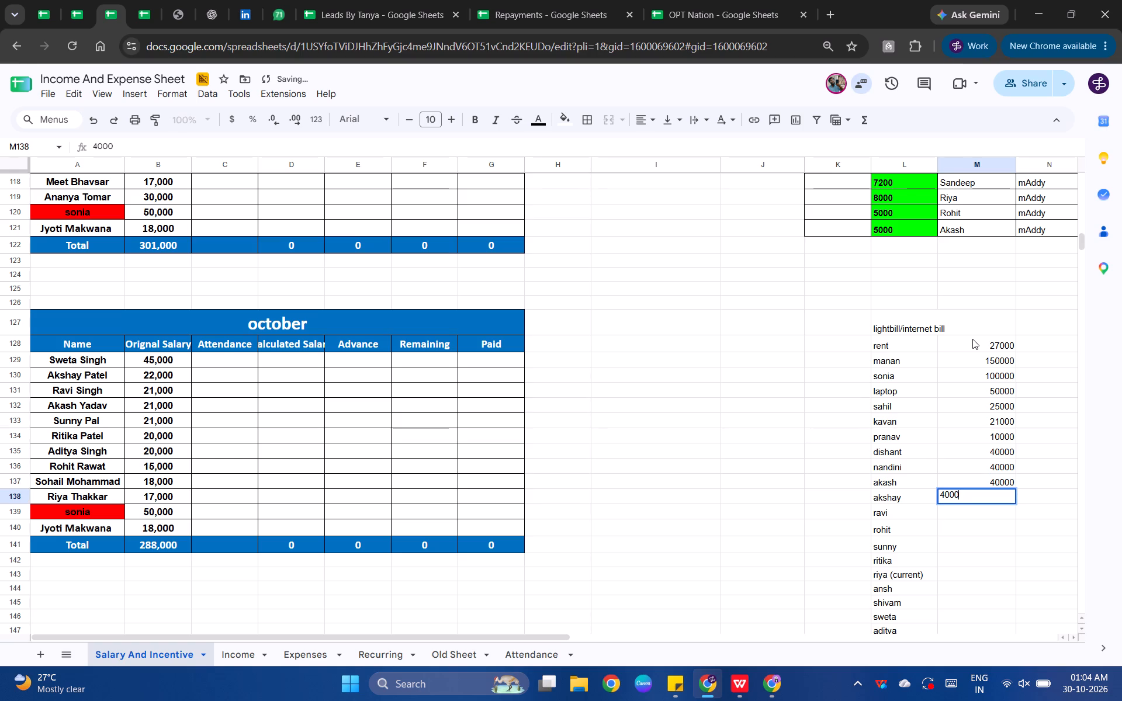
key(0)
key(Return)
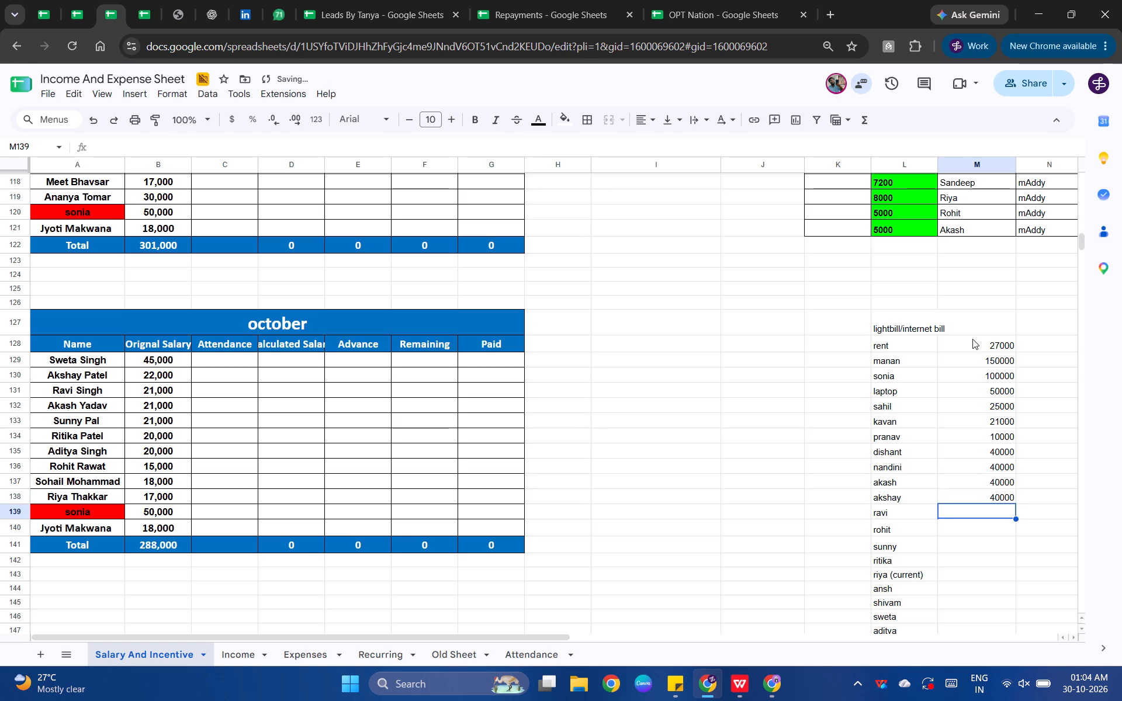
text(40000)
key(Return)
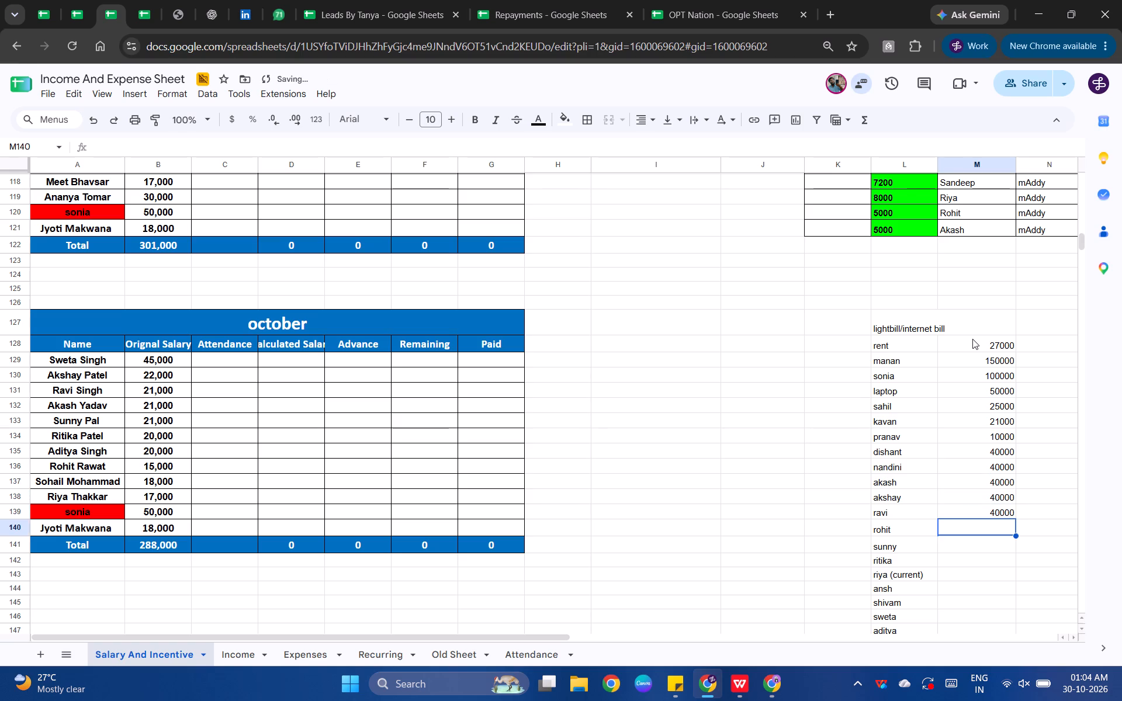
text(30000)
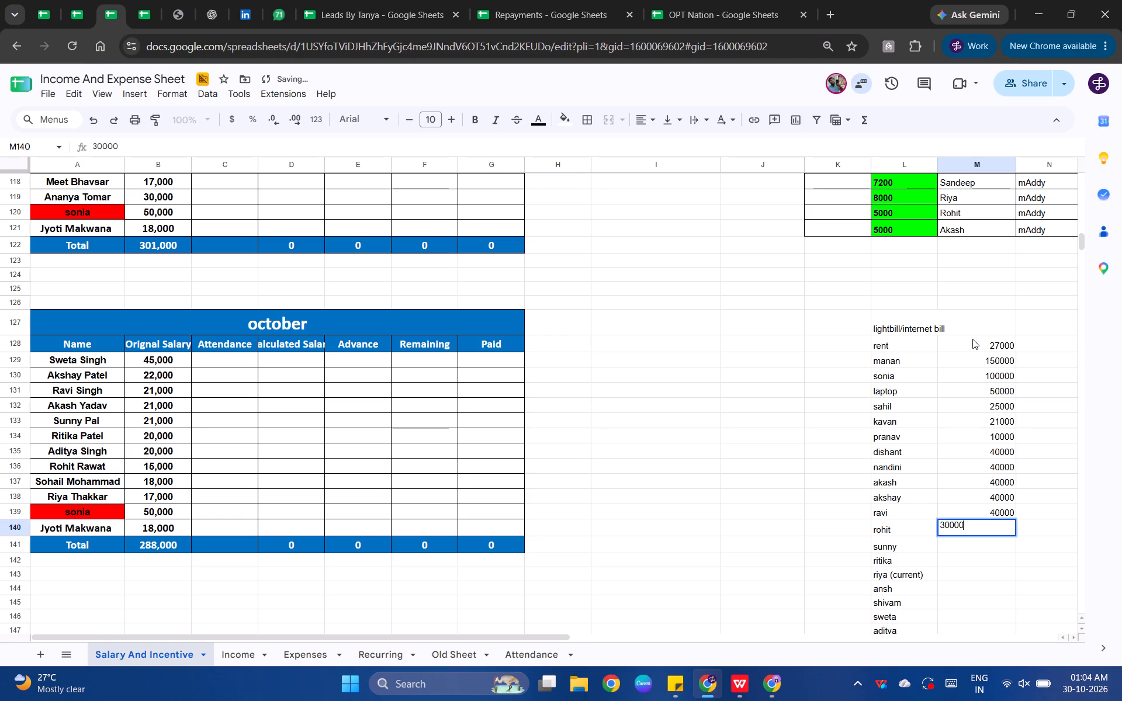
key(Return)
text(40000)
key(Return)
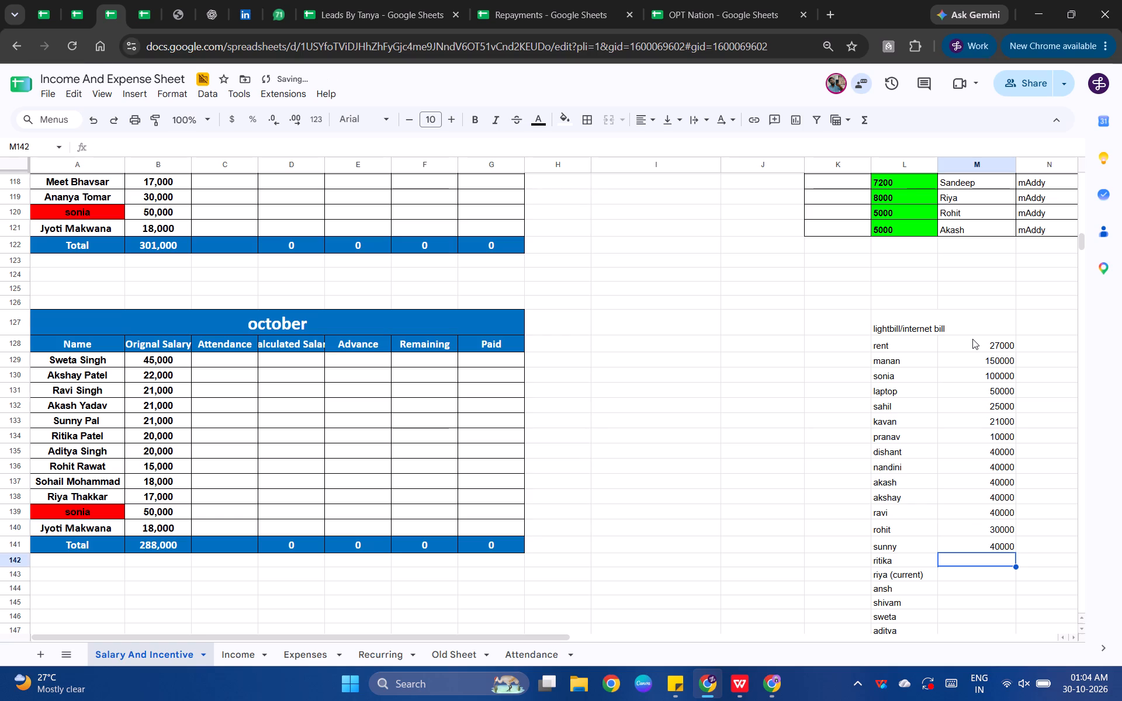
Enter the column M amounts for ritika and riya (current) as 30000 each and ansh as 20000.
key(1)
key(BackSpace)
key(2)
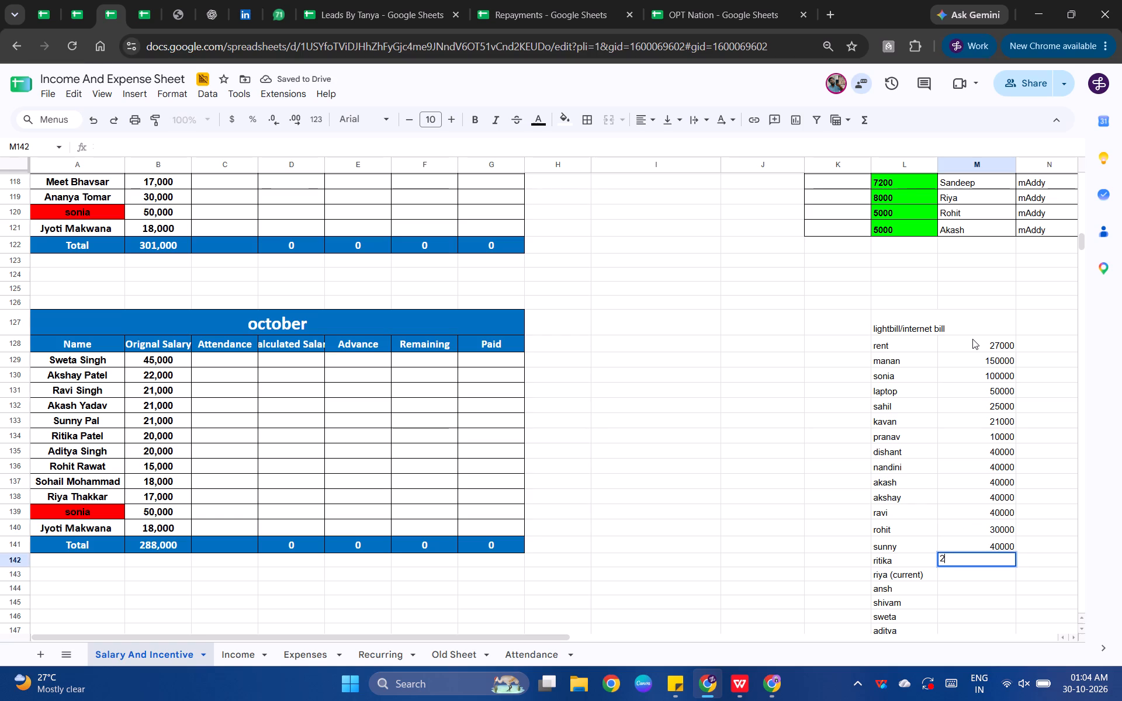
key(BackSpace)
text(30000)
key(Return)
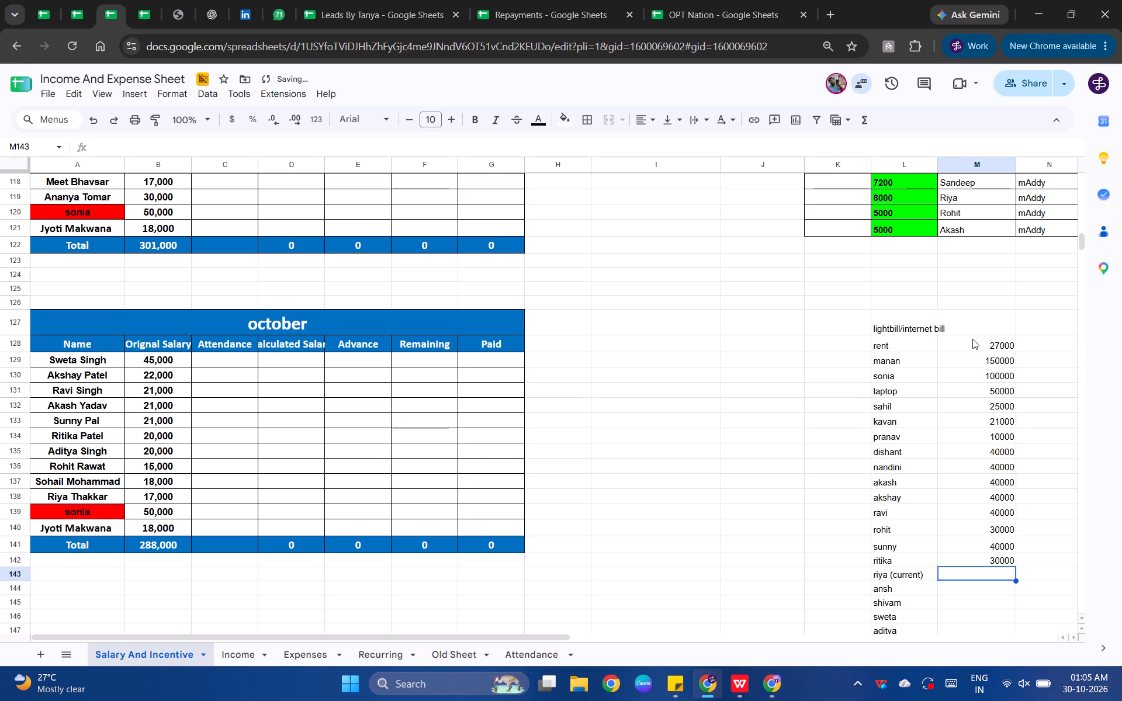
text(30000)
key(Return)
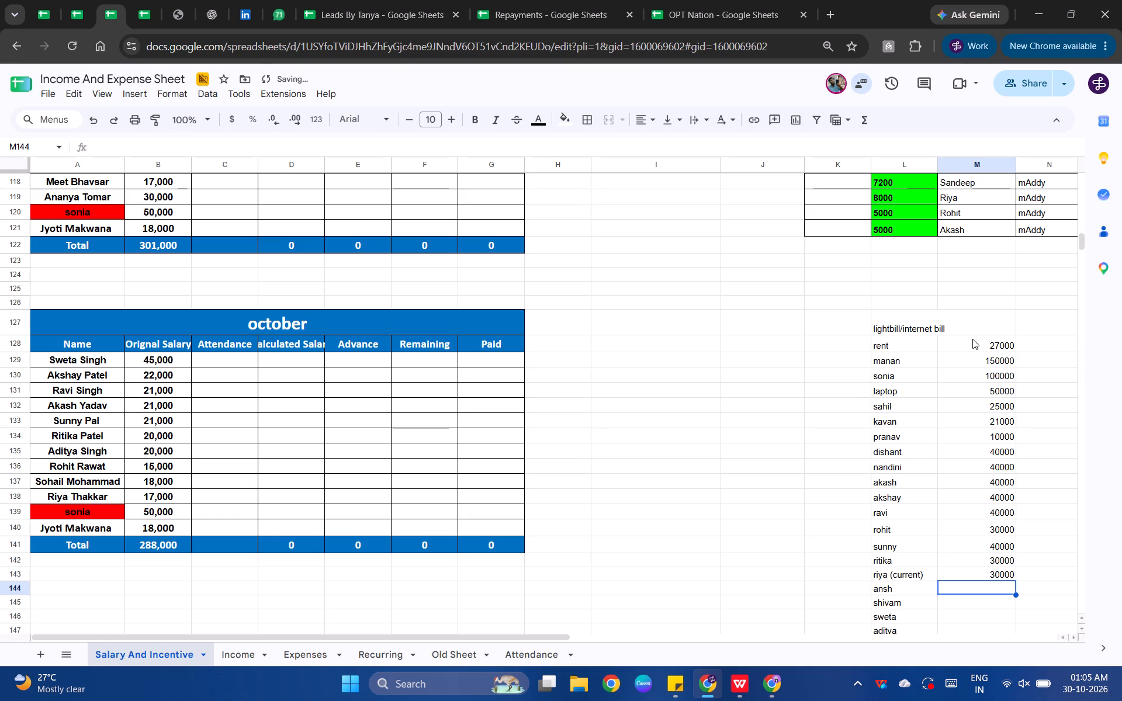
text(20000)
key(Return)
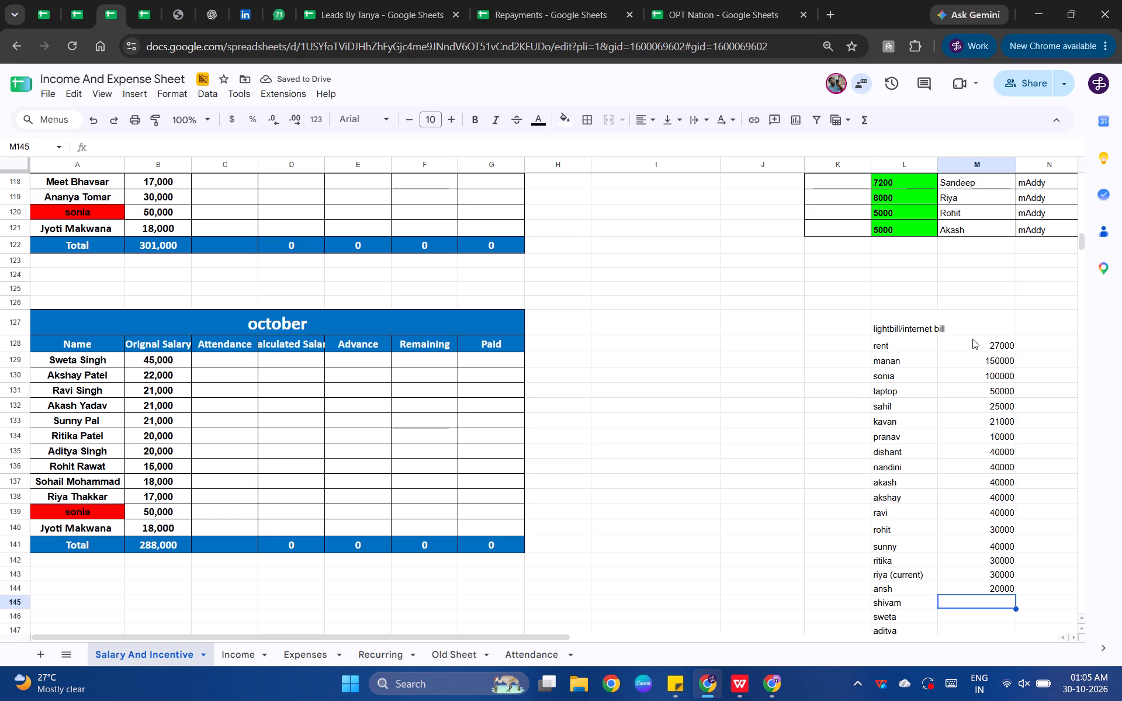
Enter the column M amounts for shivam as 30000, sweta as 90000 and aditya as 40000.
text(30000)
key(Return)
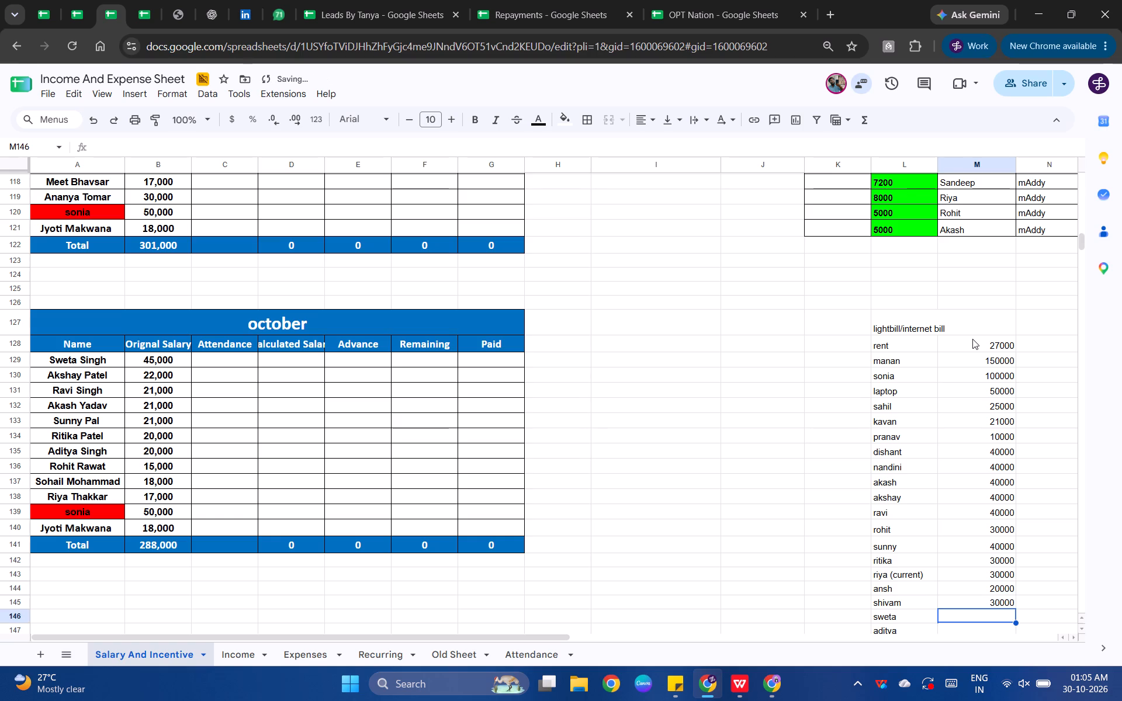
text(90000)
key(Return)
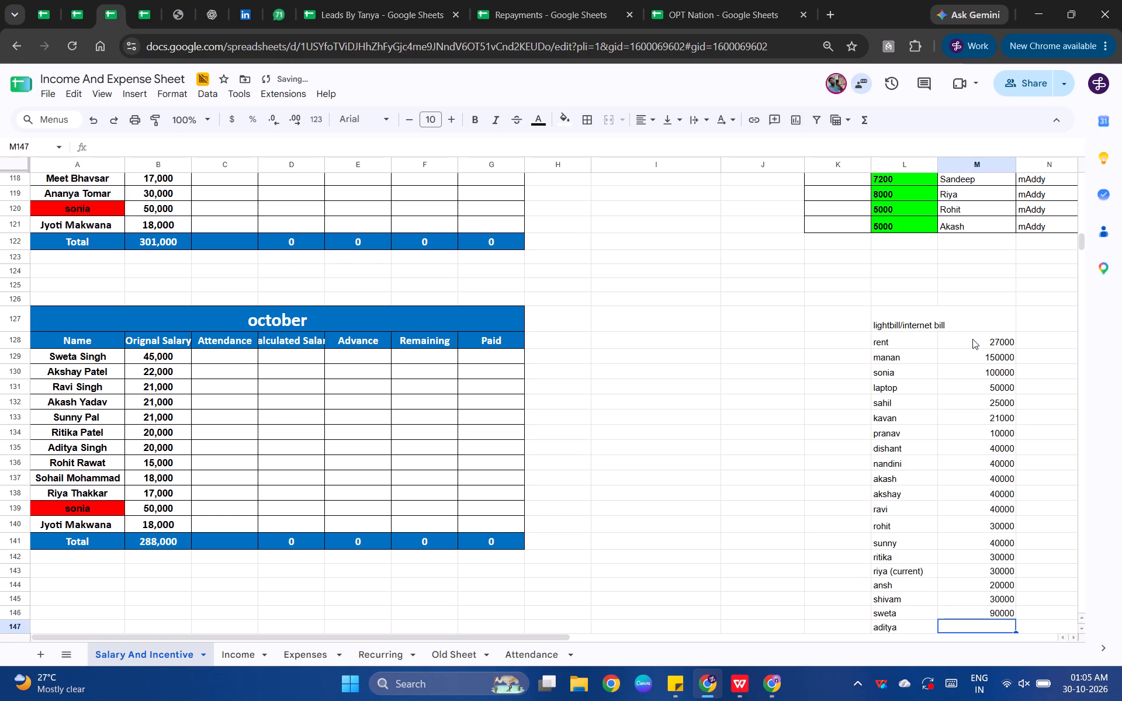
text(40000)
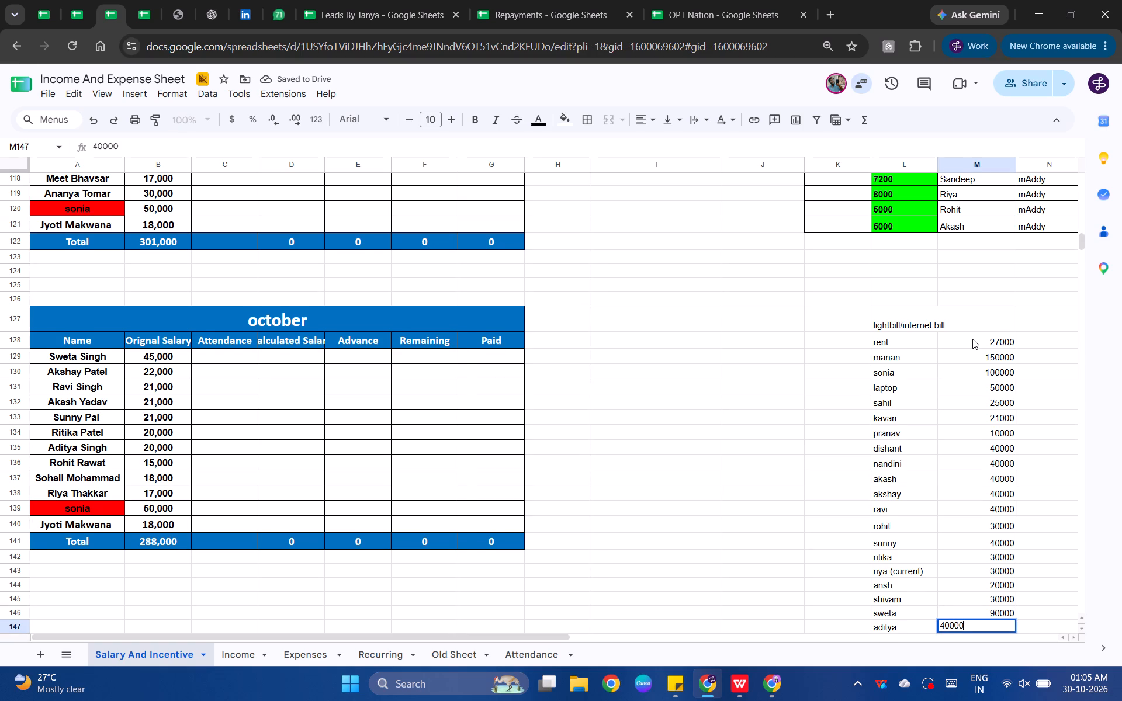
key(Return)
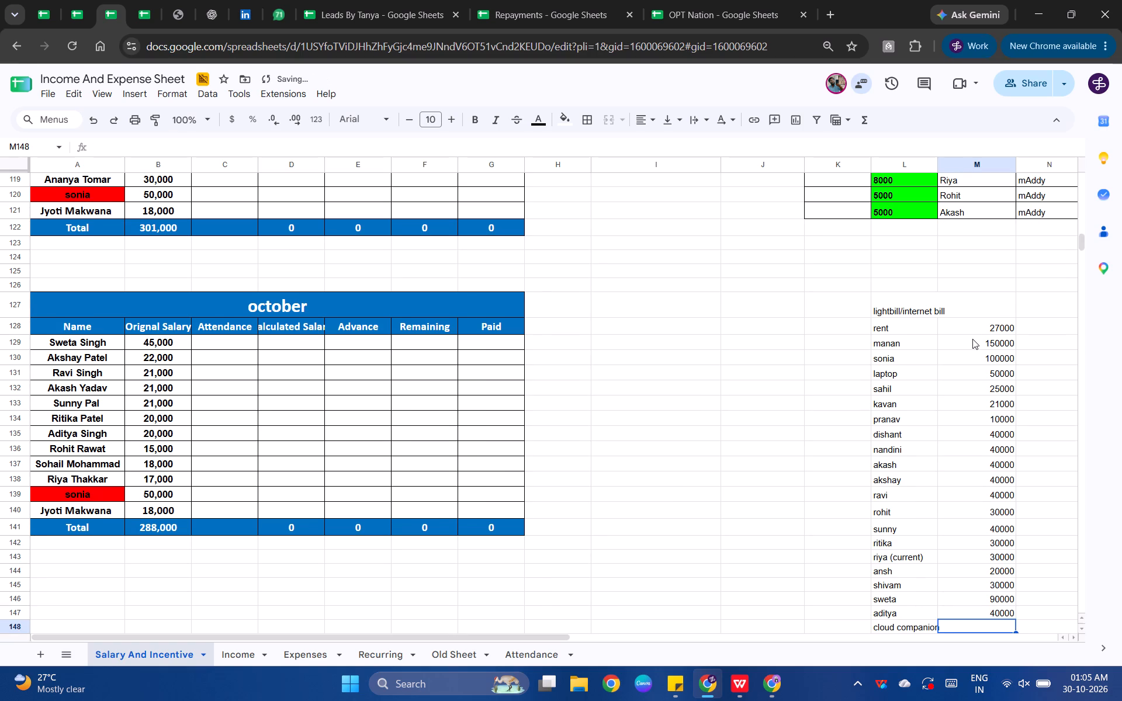
Enter the column M amounts for cloud companion as 60000, jyoti masi as 20000 and sohail as 30000.
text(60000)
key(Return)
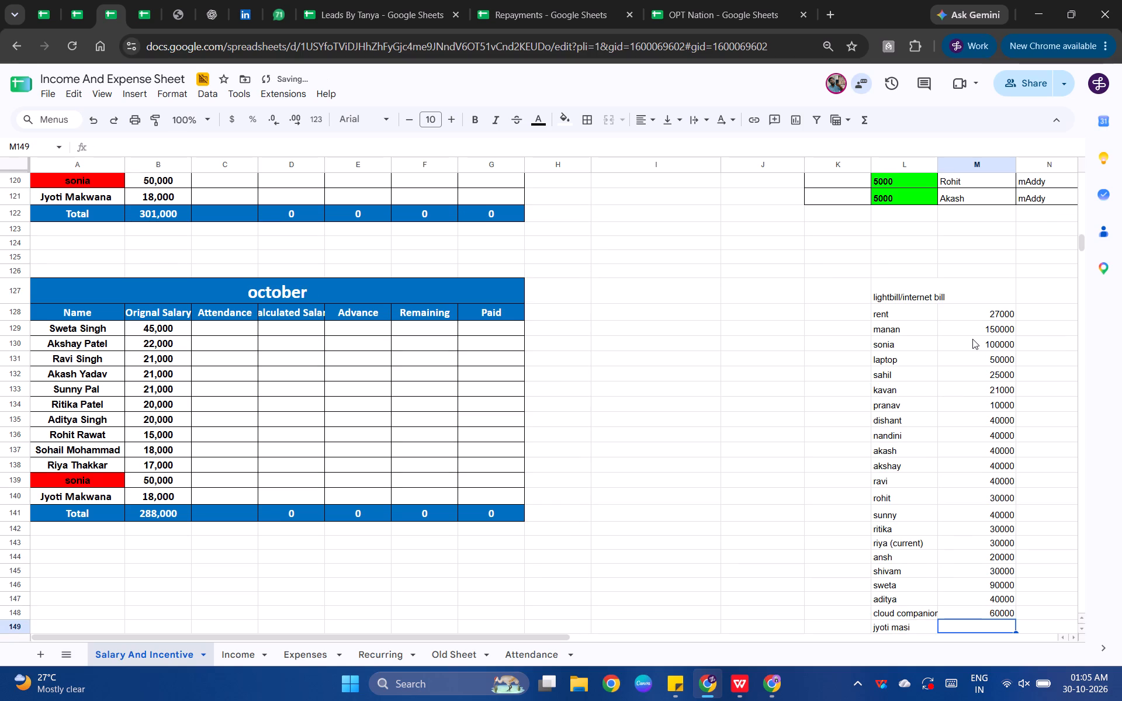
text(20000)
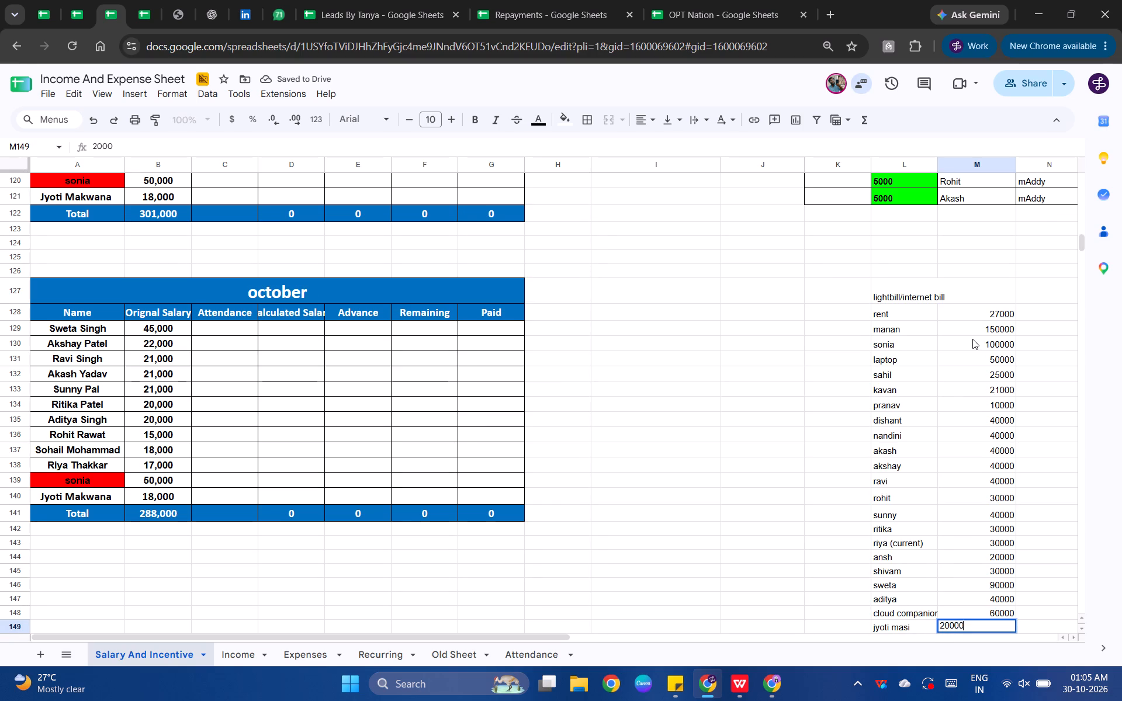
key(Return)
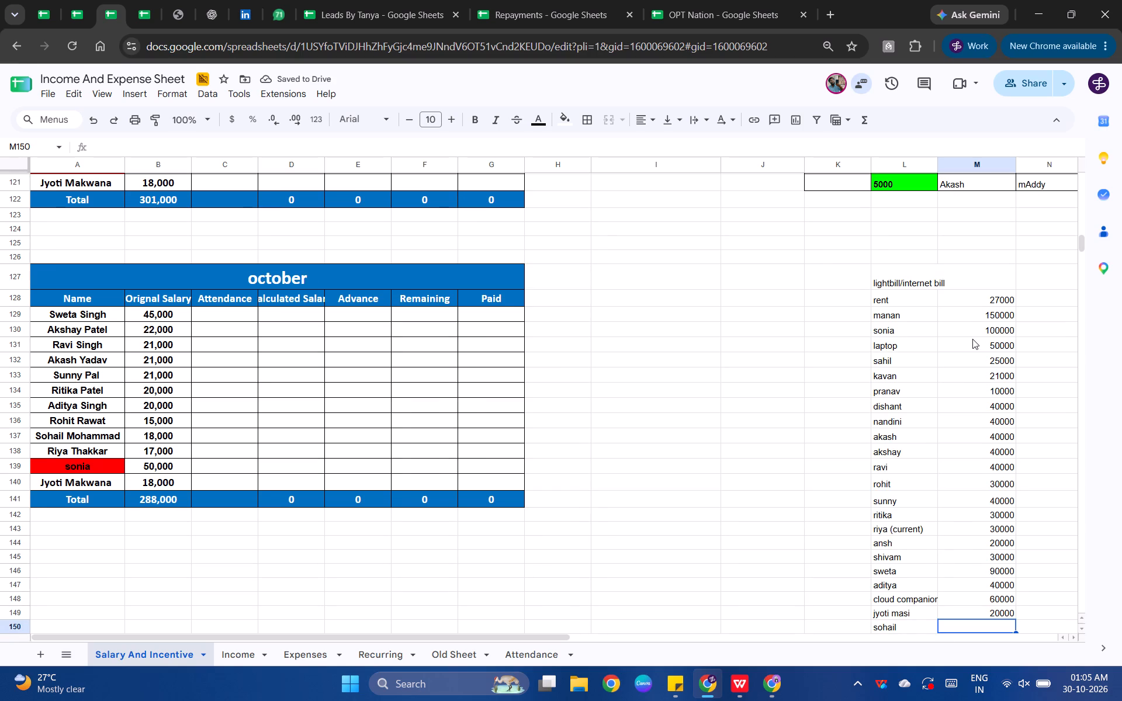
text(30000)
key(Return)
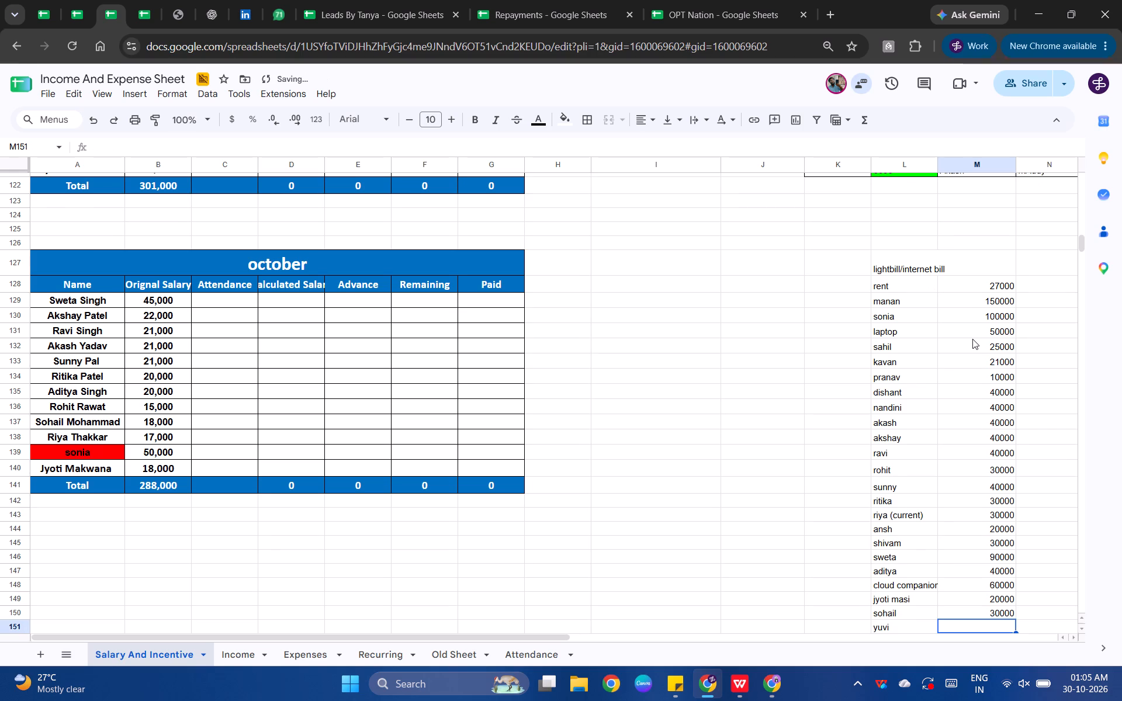
Enter the column M amount for yuvi as 20000.
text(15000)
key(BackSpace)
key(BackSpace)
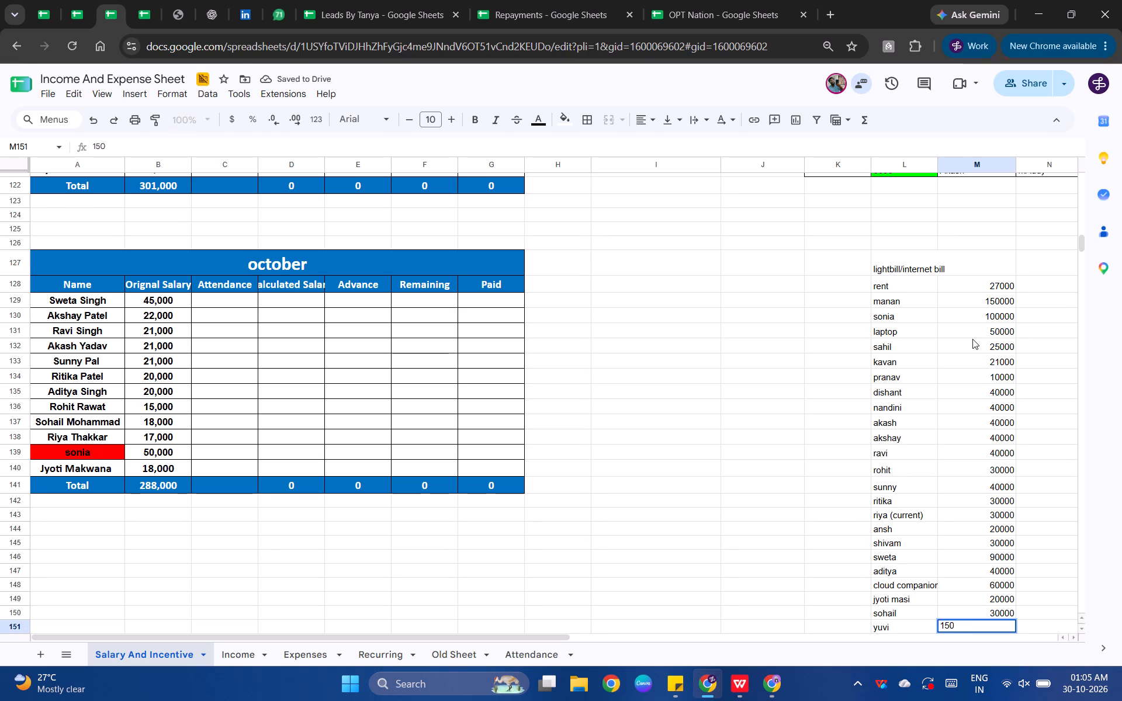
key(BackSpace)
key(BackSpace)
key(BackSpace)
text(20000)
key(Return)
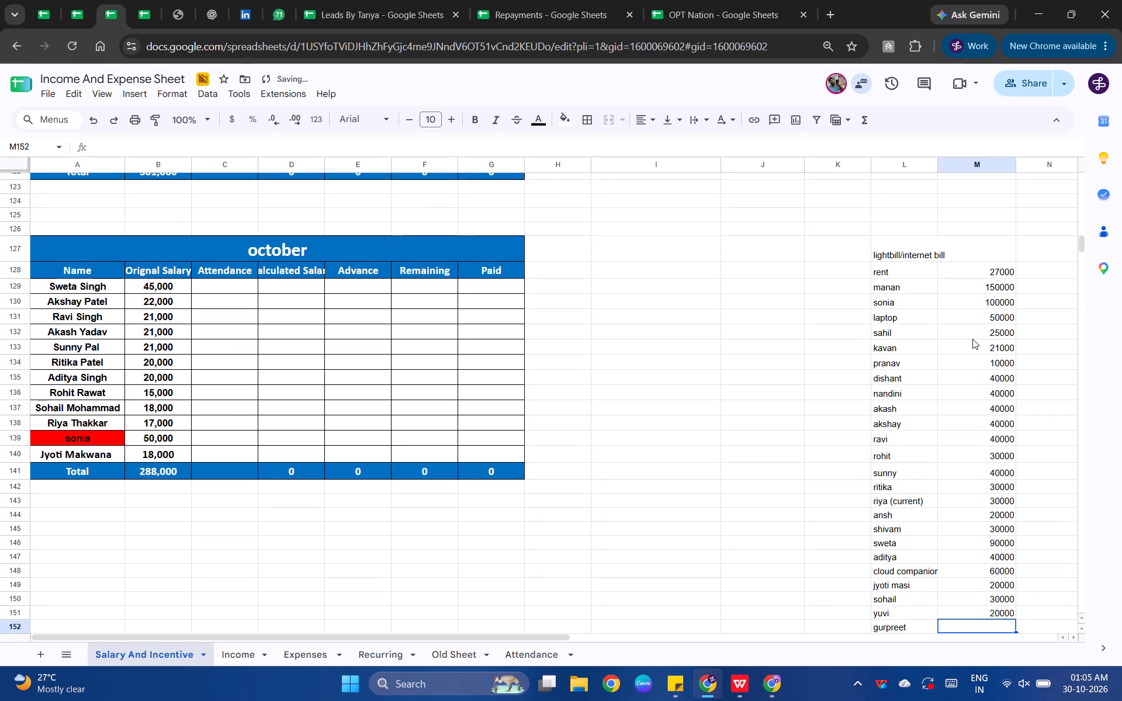
Enter the column M amount for gurpreet as 15000.
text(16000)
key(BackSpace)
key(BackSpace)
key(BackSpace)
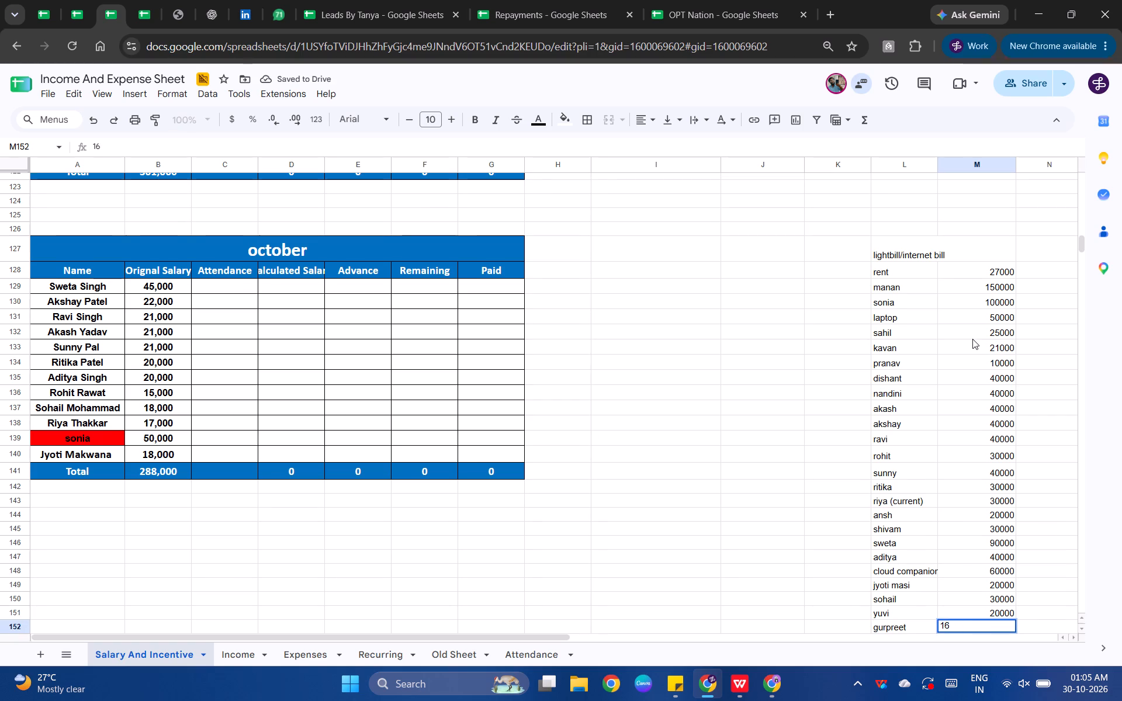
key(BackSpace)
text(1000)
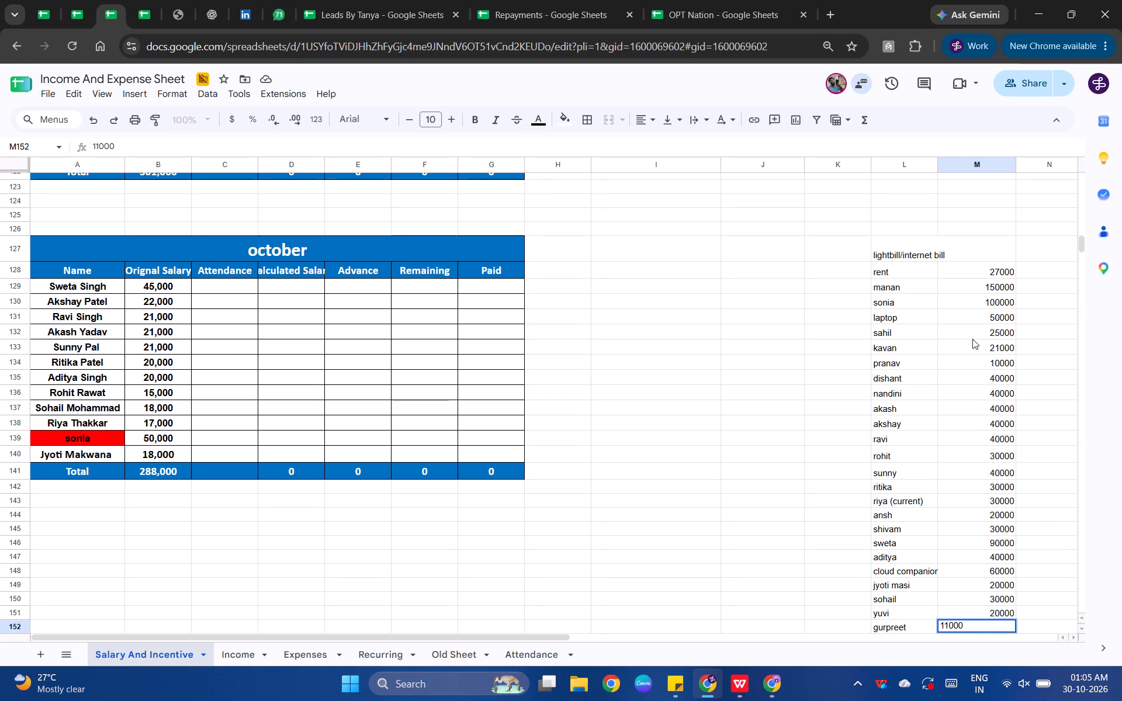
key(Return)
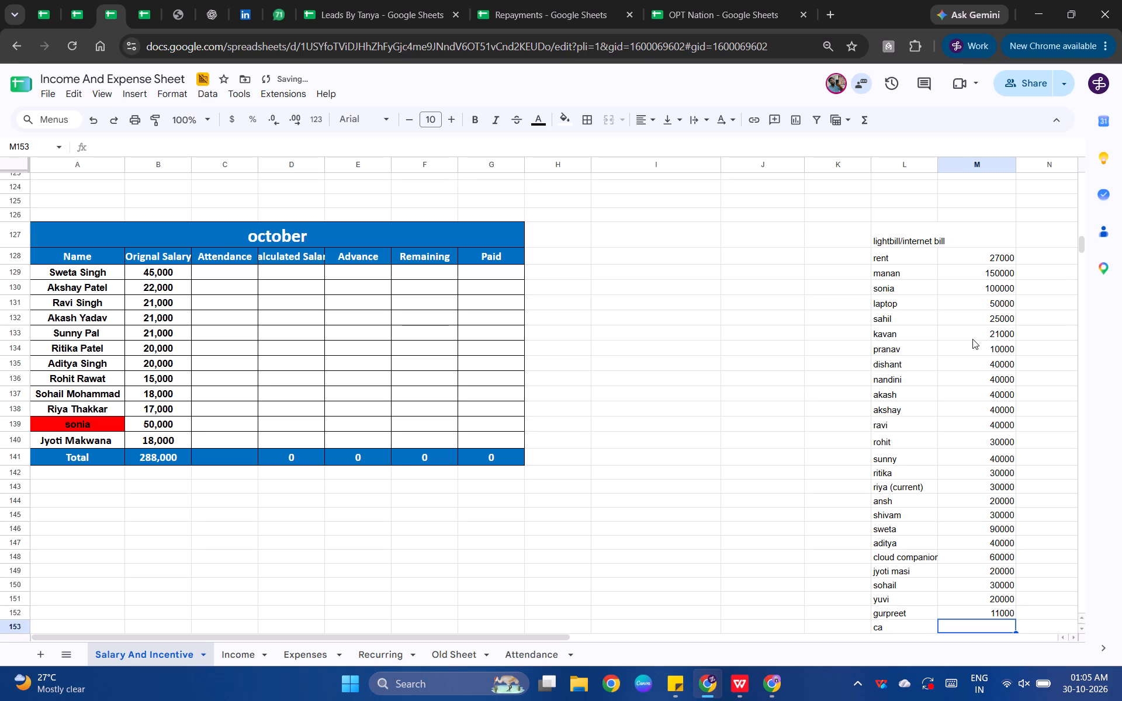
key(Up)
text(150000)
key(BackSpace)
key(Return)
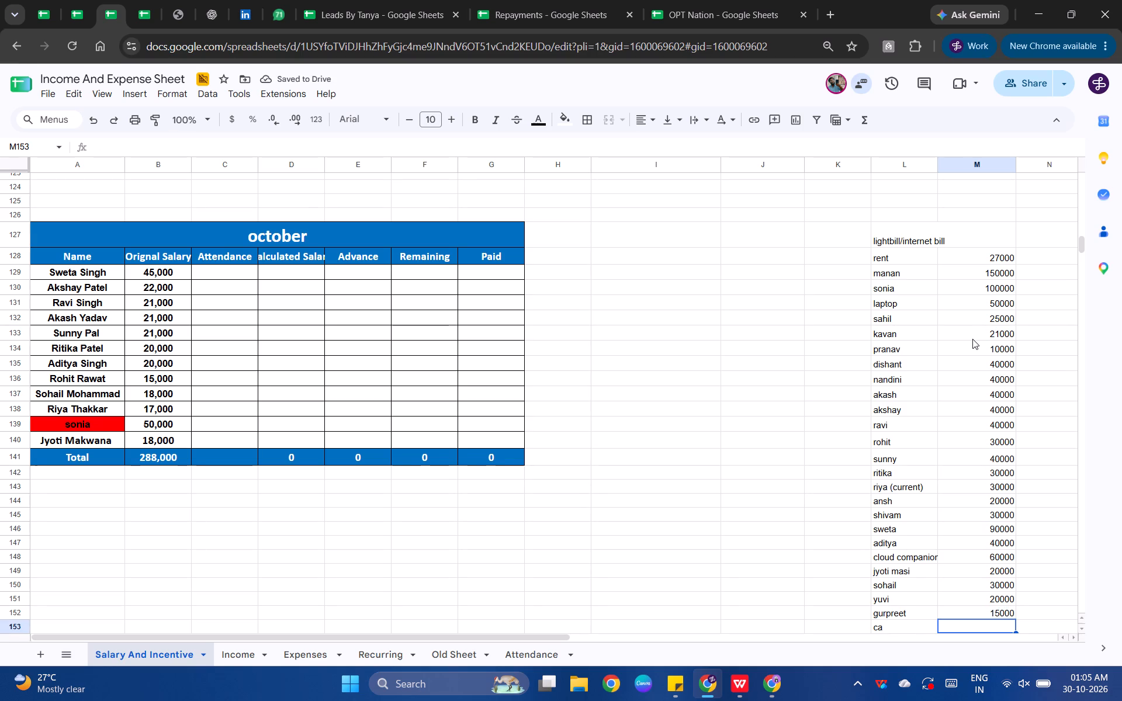
Enter the column M amounts for ca as 200000, dharmik as 30000 and tea stall as 5000.
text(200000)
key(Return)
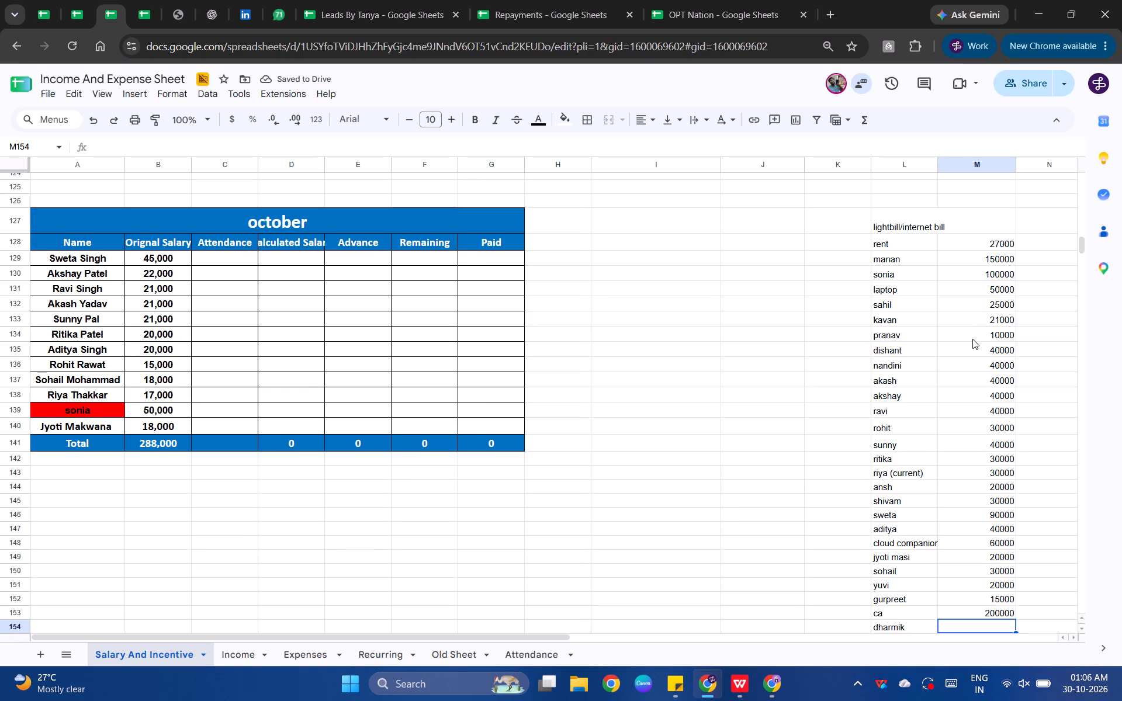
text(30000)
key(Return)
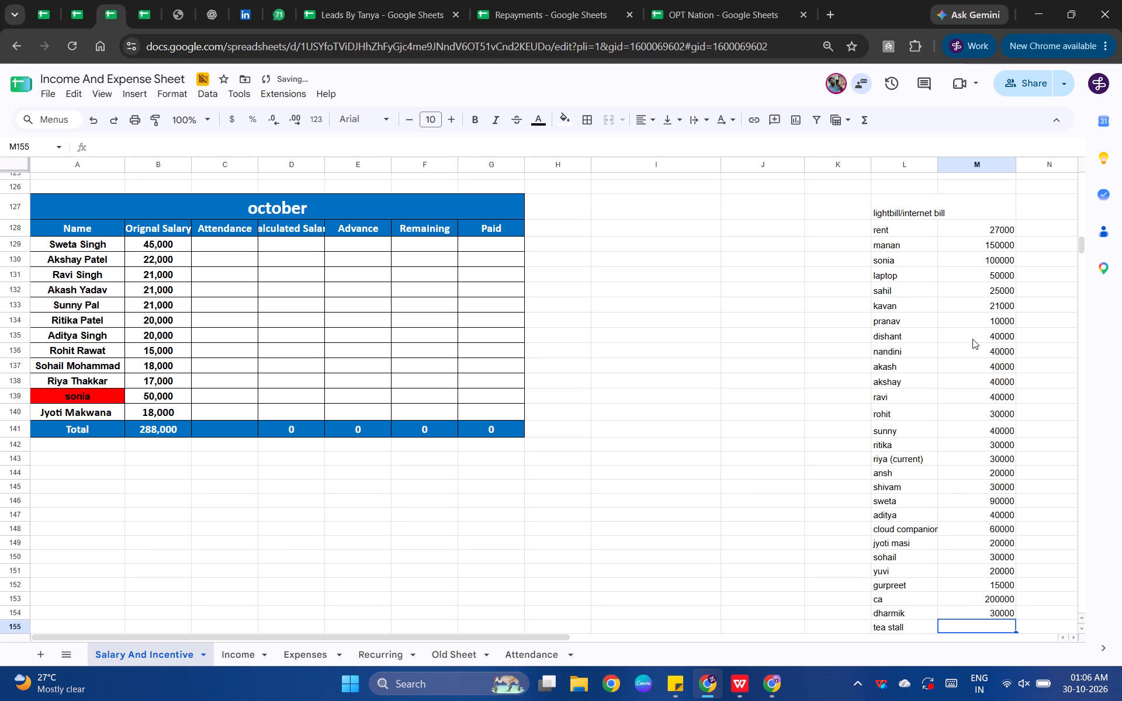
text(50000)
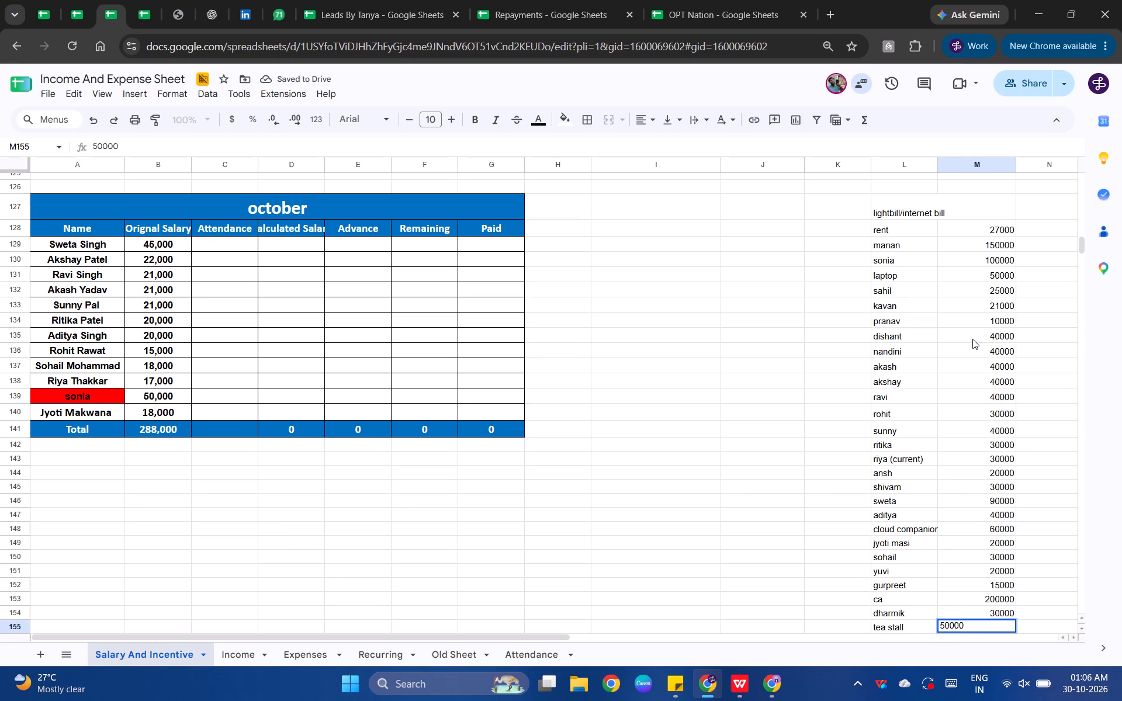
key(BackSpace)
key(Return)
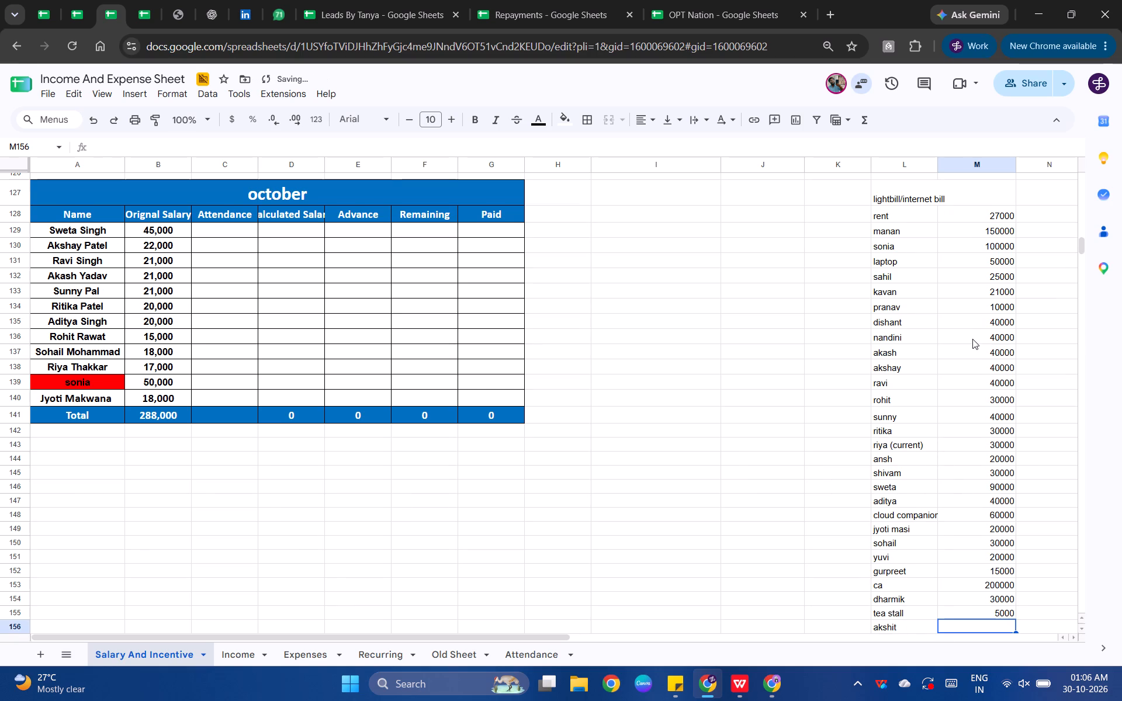
Enter the column M amount for akshit as 20000.
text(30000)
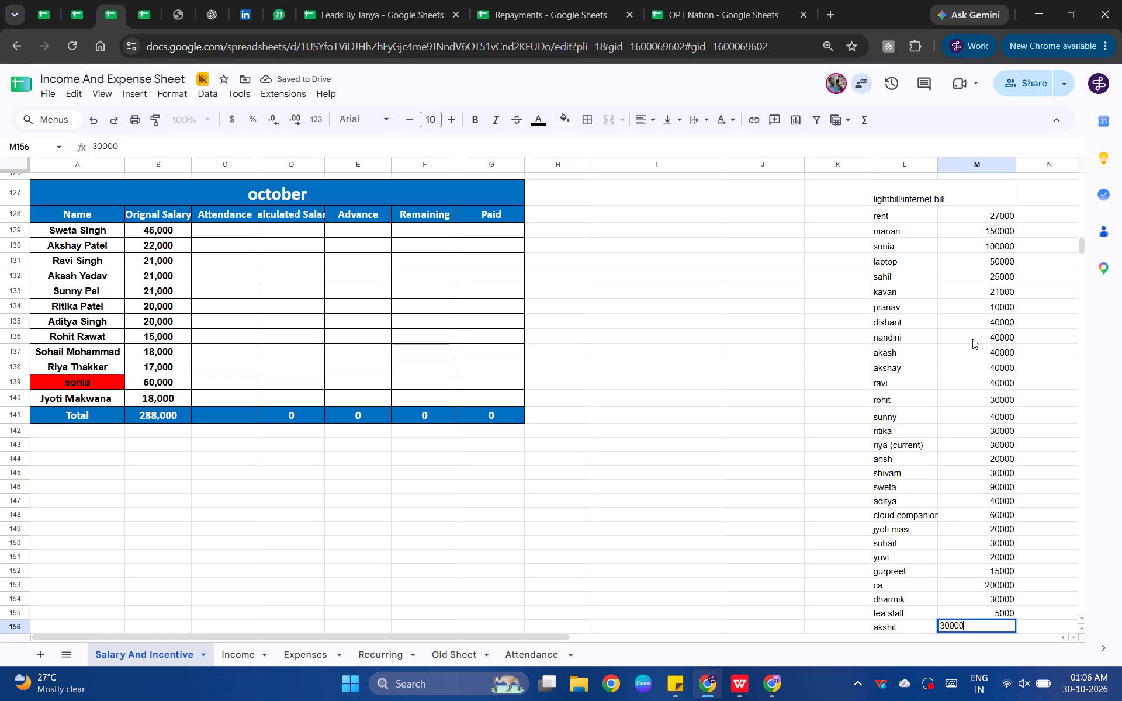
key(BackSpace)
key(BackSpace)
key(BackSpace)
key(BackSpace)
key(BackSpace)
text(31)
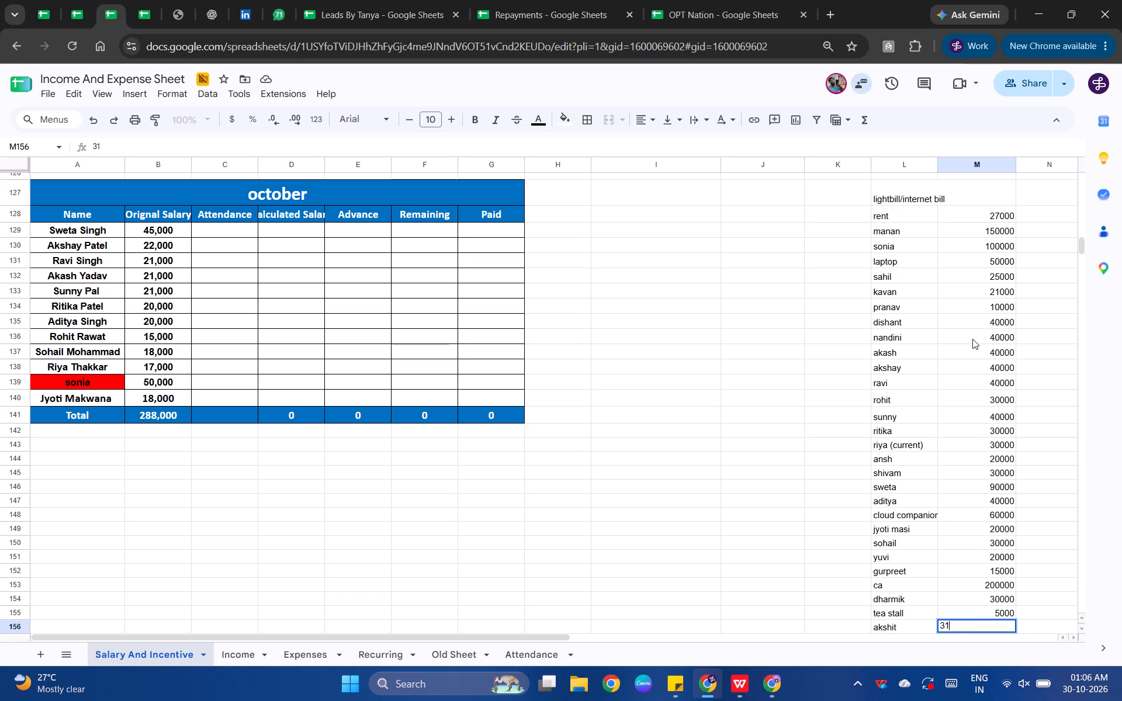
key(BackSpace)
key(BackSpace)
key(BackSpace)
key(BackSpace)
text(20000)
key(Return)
Enter the column M amounts for leads as 10000, linkedin as 3000 and phound as 5000.
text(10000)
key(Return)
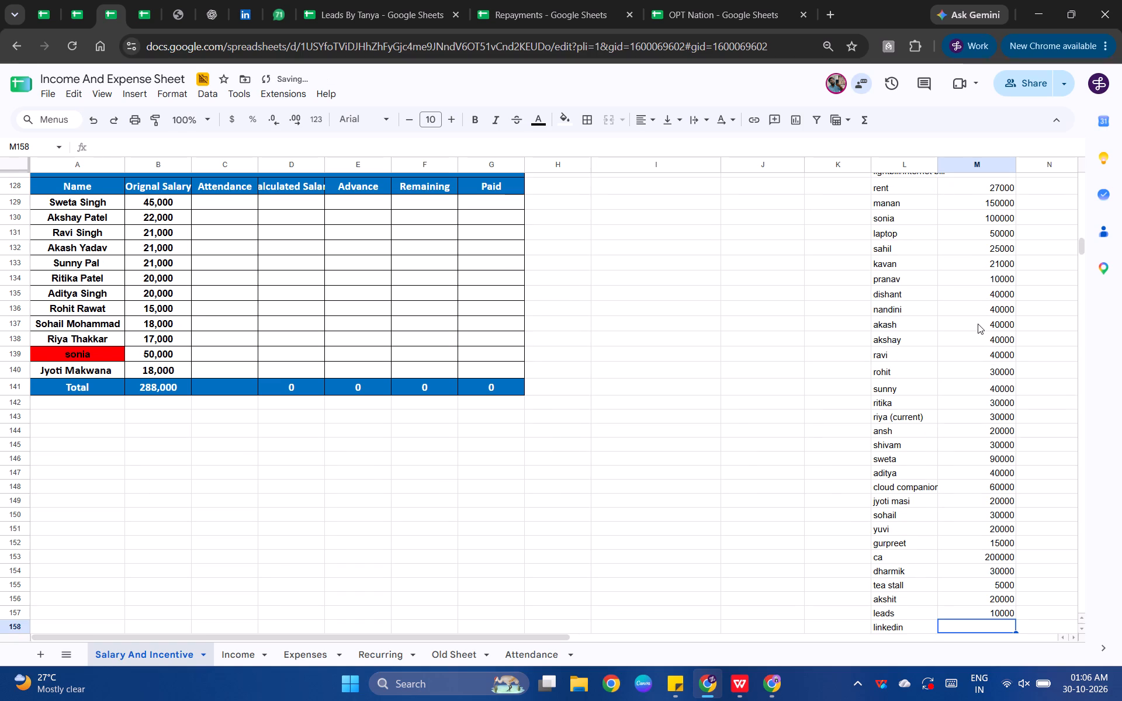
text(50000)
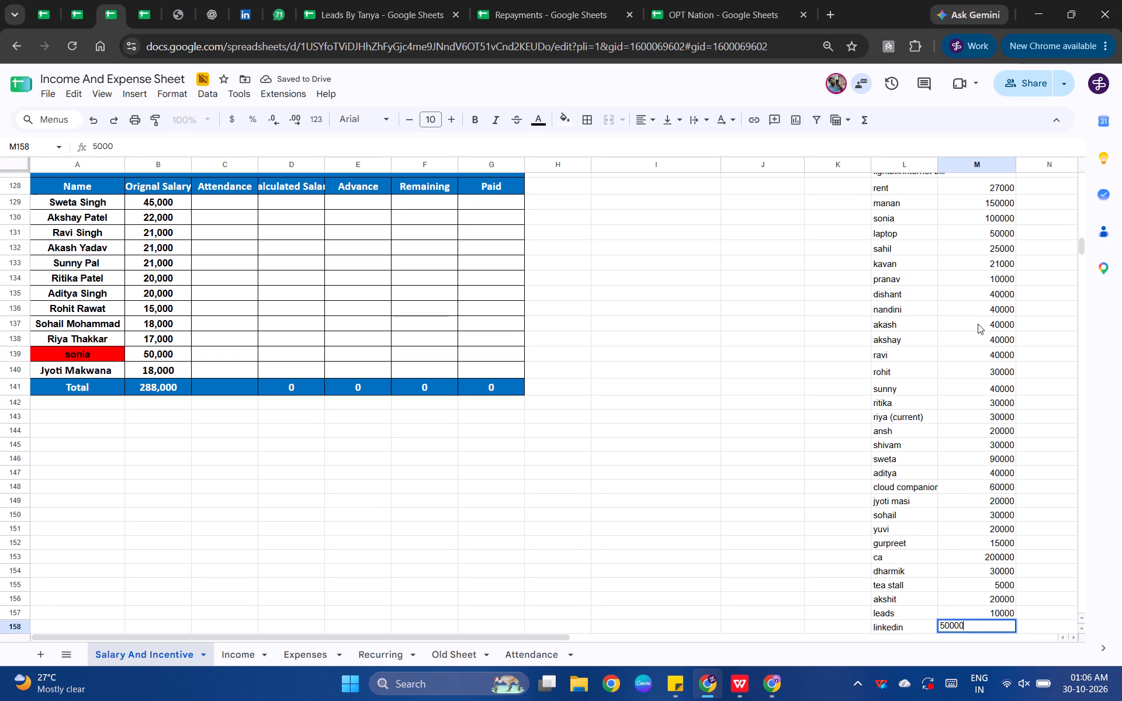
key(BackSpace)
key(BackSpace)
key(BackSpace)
key(BackSpace)
key(BackSpace)
text(3000)
key(Return)
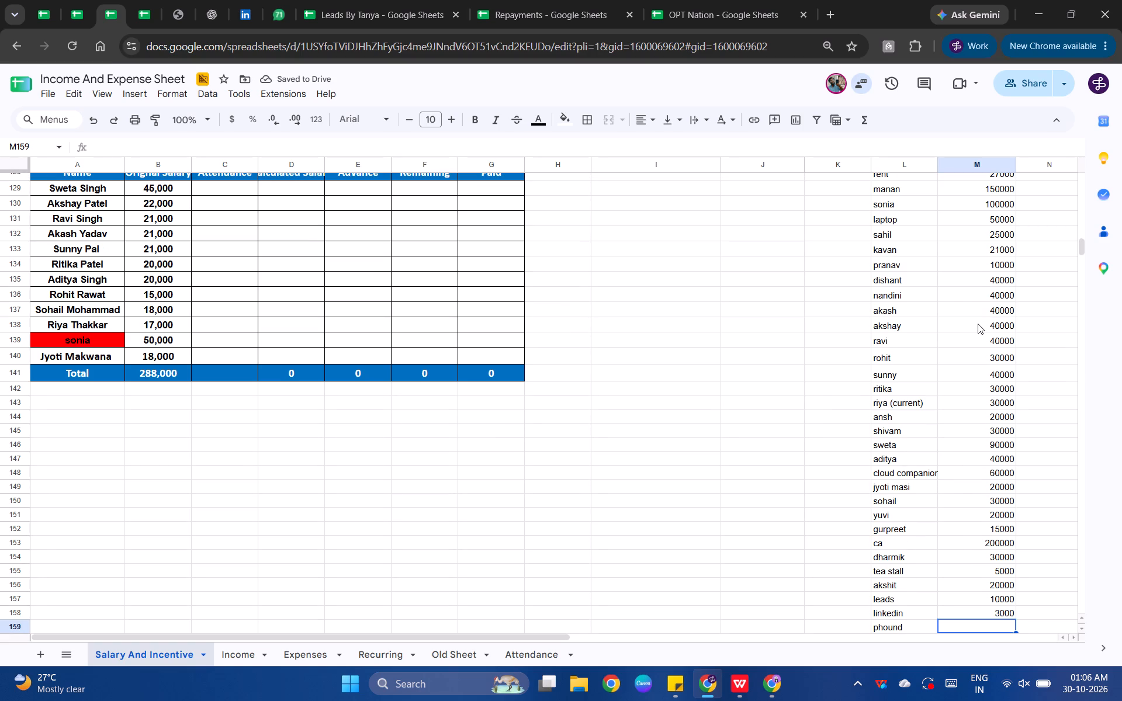
text(5000)
key(Return)
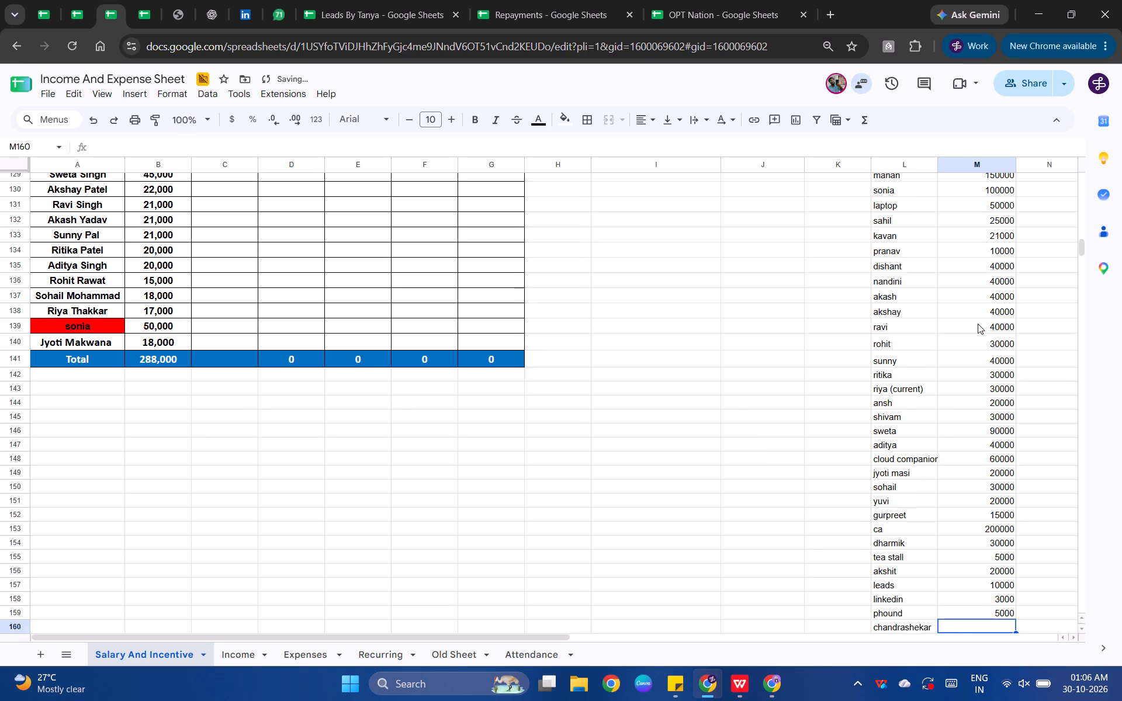
Enter the column M amounts for chandrashekar as 20000, ravi us as 50000 and hariya as 10000.
text(20000)
key(Return)
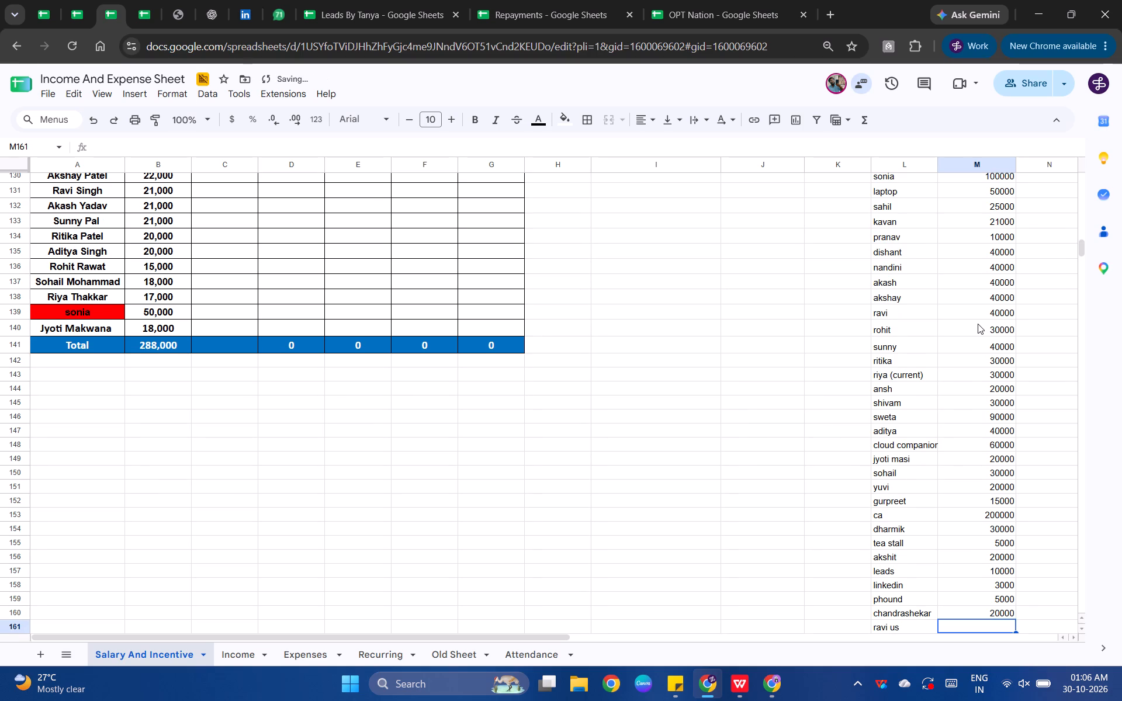
text(50000)
key(Return)
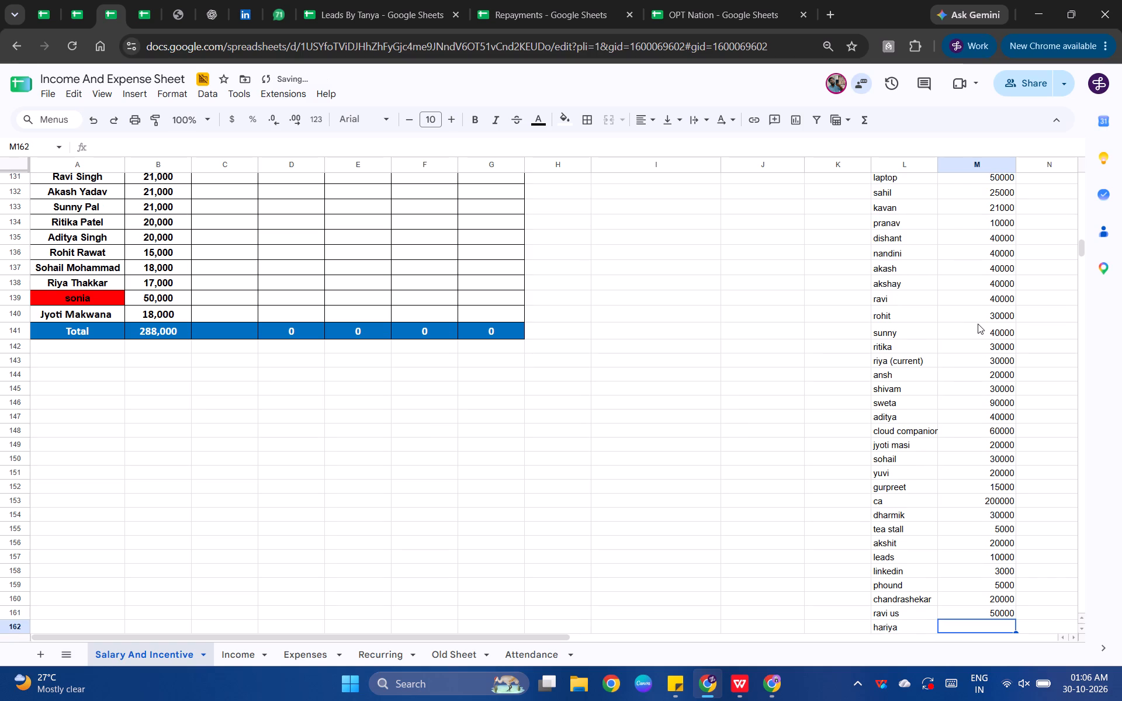
text(10000)
key(Return)
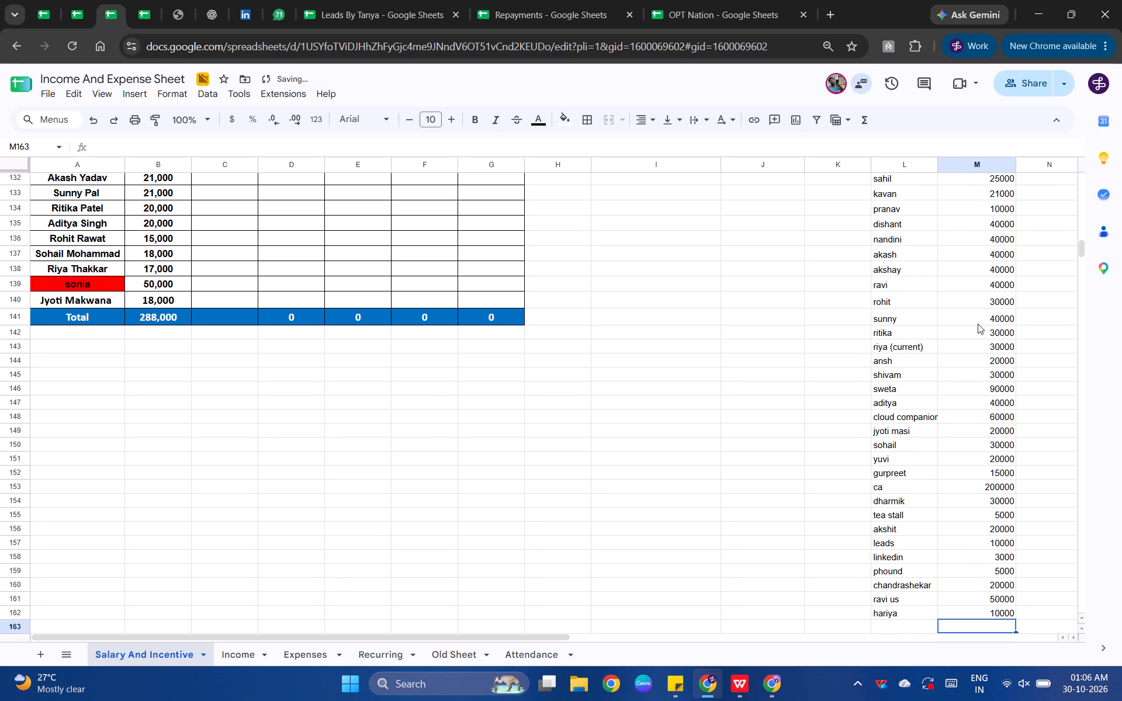
Enter the missing lightbill/internet bill amount in M127 at the top of the October list as 8000.
key(Up)
key(Up)
key(Up)
key(Up)
key(Up)
key(Up)
key(Up)
key(Up)
key(Up)
key(Up)
key(Up)
key(Up)
key(Up)
key(Up)
key(Up)
key(Up)
key(Up)
key(Up)
key(Up)
key(Up)
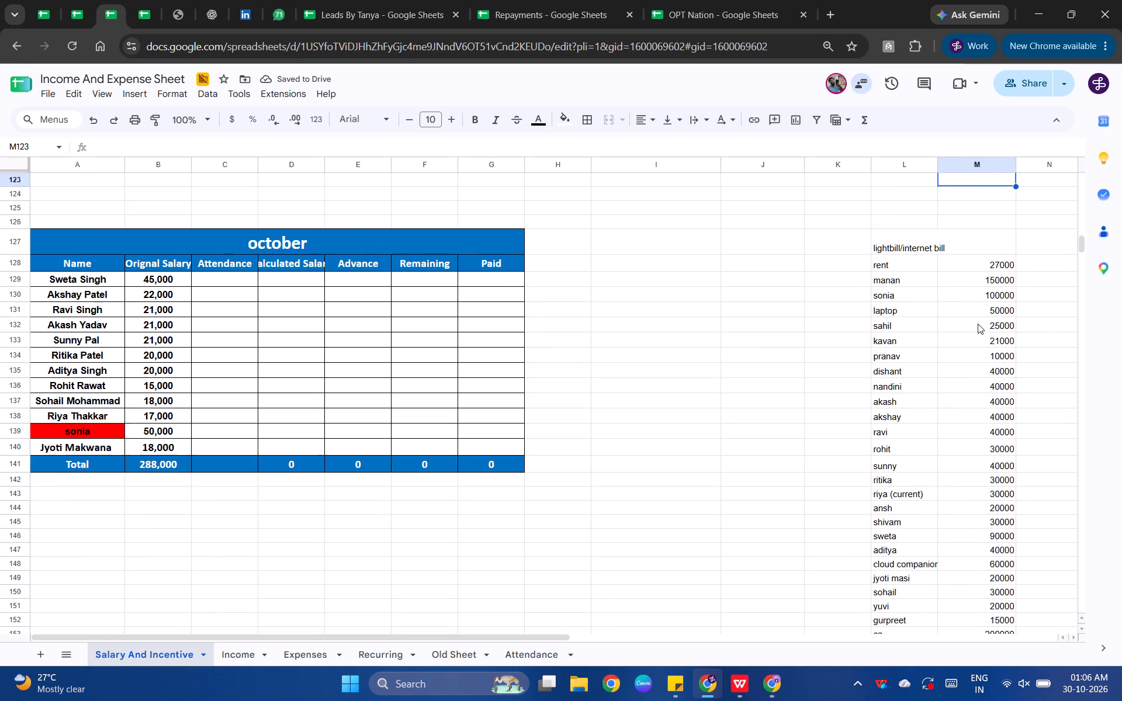
key(Down)
key(Down)
key(Down)
key(Down)
key(Down)
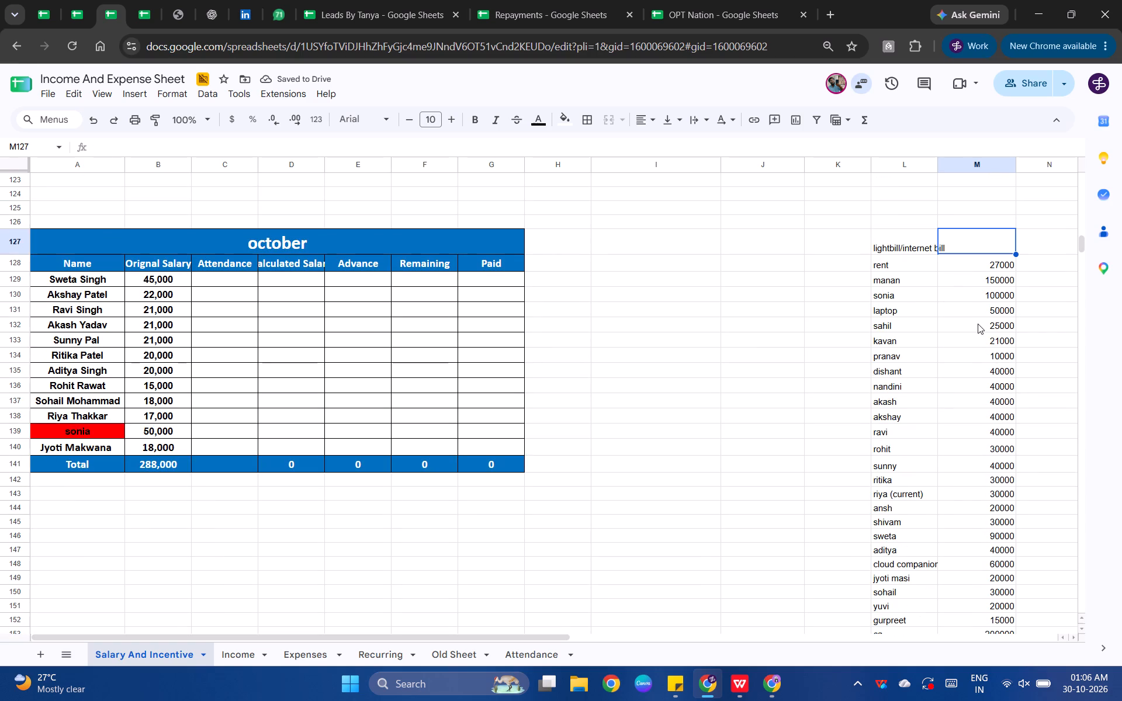
text(8000)
key(Return)
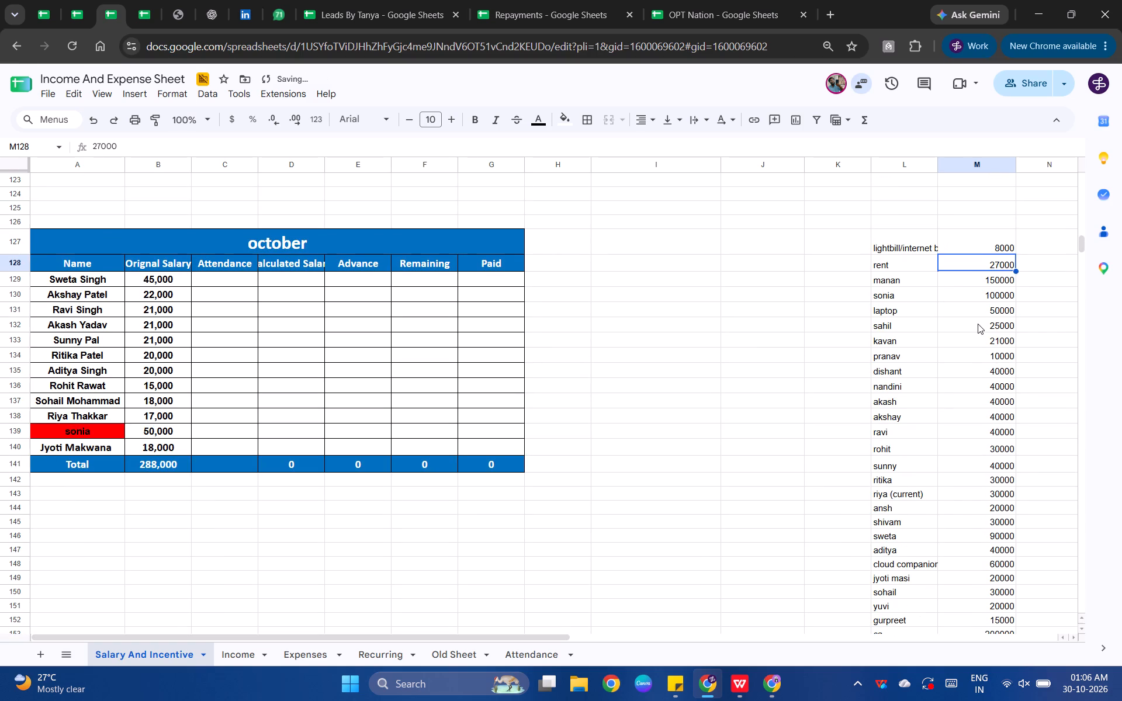
Select all the October amounts in column M, from lightbill/internet bill down past hariya, to check their sum.
key(Up)
key(shift+Down)
key(shift+Down)
key(shift+Down)
key(shift+Down)
key(shift+Down)
key(shift+Down)
key(shift+Down)
key(shift+Down)
key(shift+Down)
key(shift+Down)
key(shift+Down)
key(shift+Down)
key(shift+Down)
key(shift+Down)
key(shift+Down)
key(shift+Down)
key(shift+Down)
key(shift+Down)
key(shift+Down)
key(shift+Down)
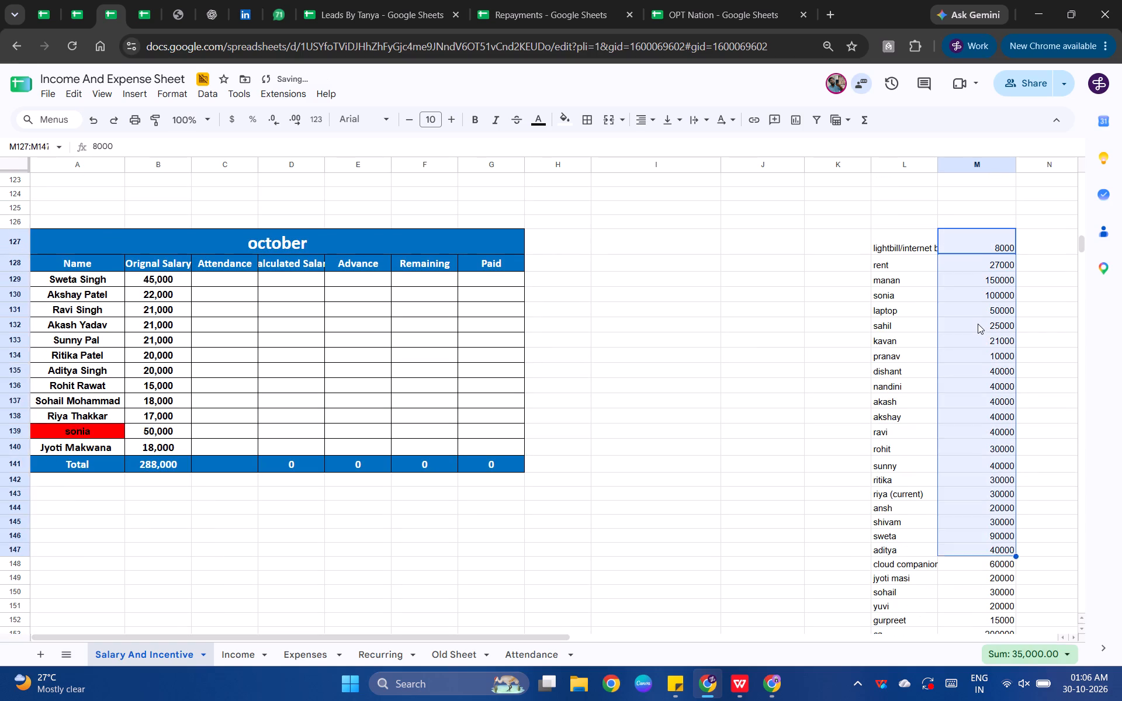
key(shift+Down)
key(shift+Down)
key(shift+Down)
key(shift+Down)
key(shift+Down)
key(shift+Down)
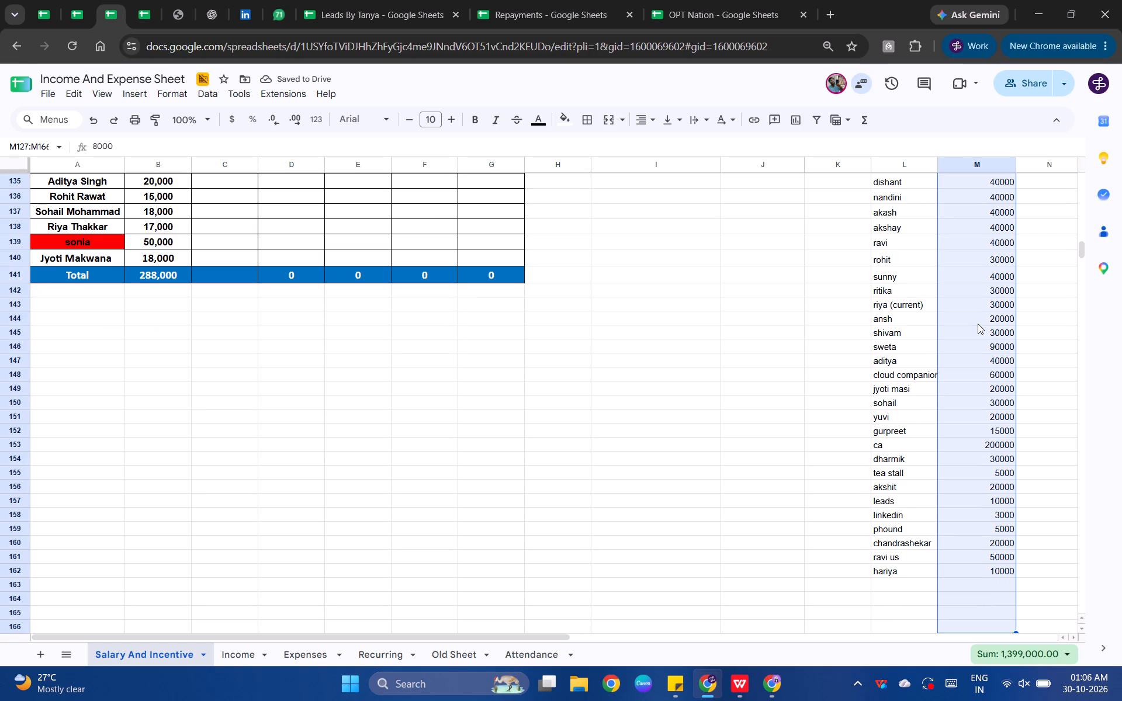